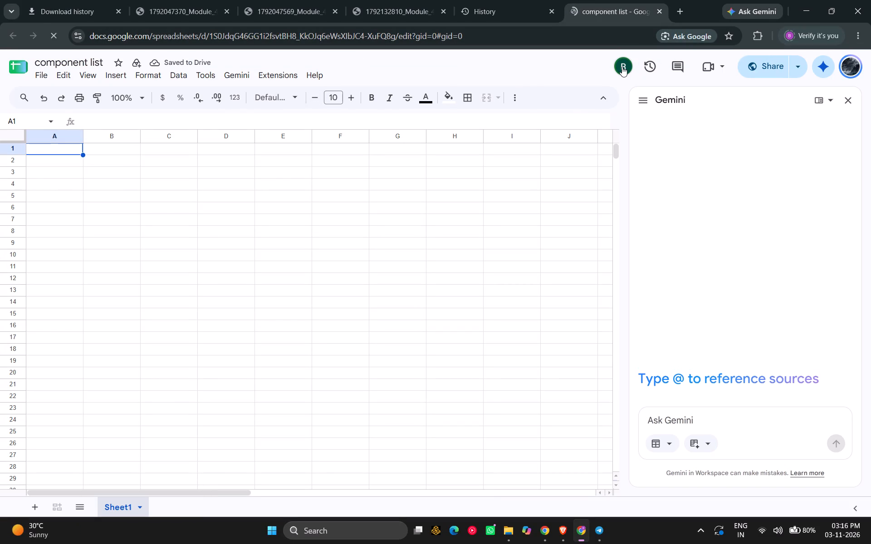
Close the Gemini assistant beside the empty component list sheet.
{"action": "left_click", "coordinate": [845, 108]}
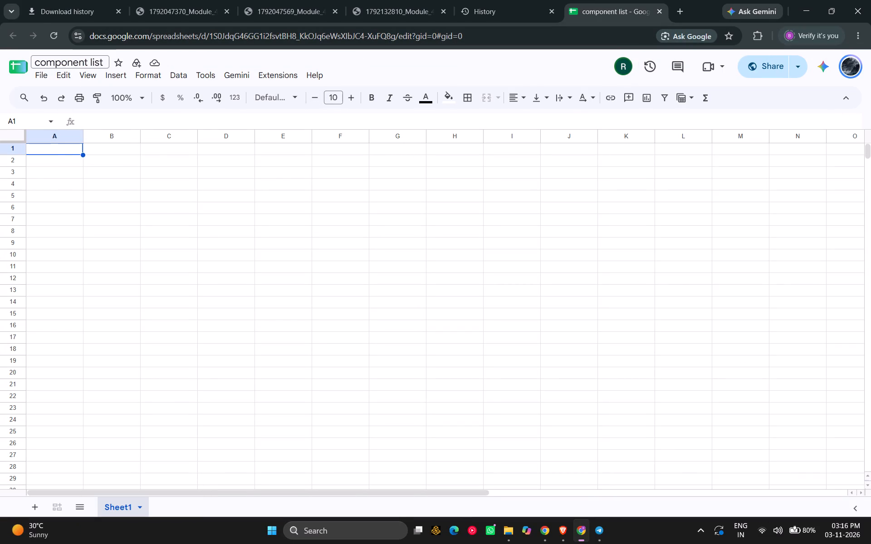
Enter the column headers Type, Size, Length and Quantity in cells A1 to D1.
{"action": "double_click", "coordinate": [60, 150]}
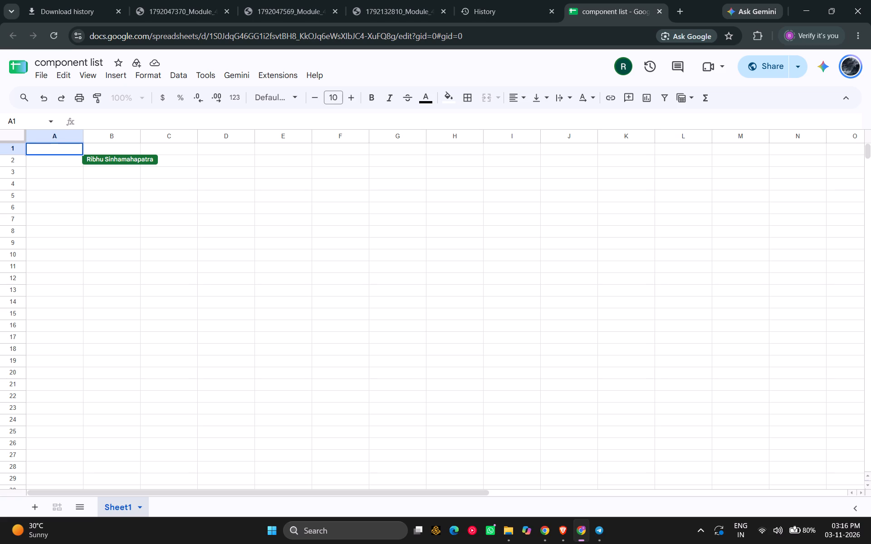
{"action": "key", "text": "shift+t"}
{"action": "key", "text": "BackSpace"}
{"action": "type", "text": "Type"}
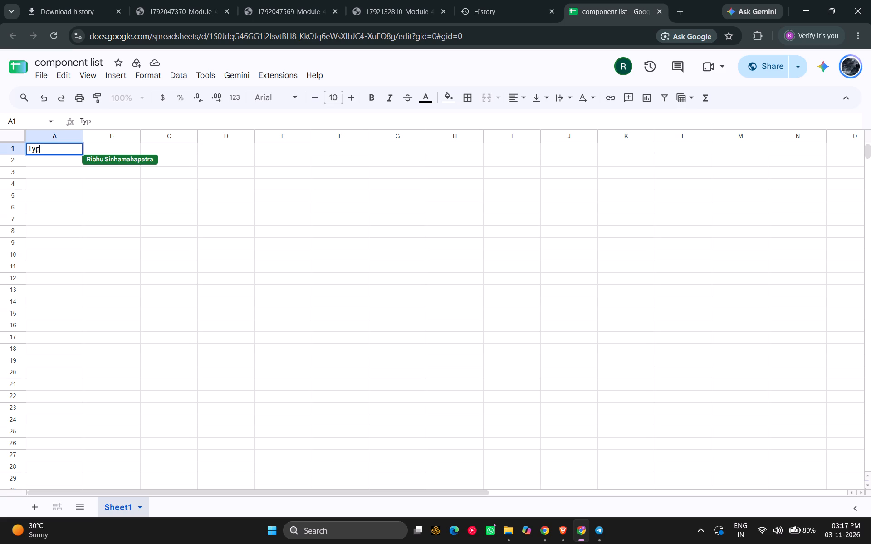
{"action": "double_click", "coordinate": [122, 151]}
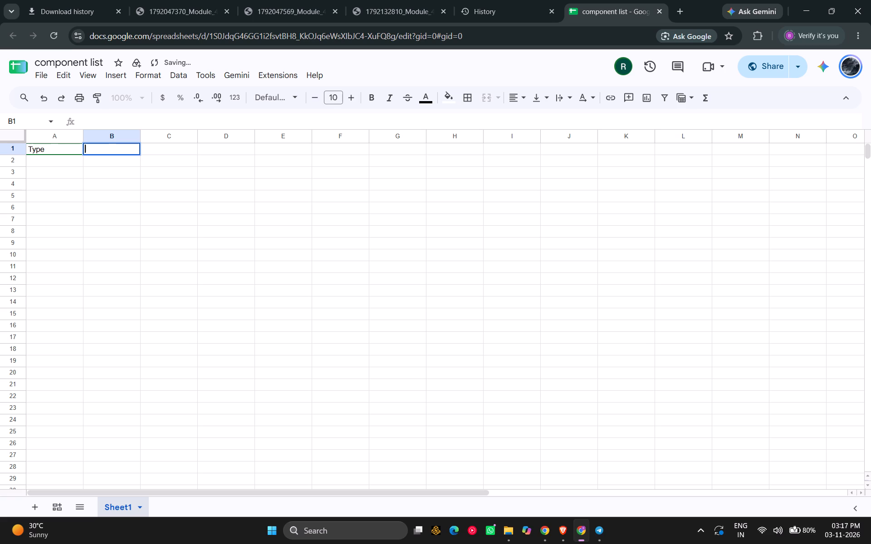
{"action": "key", "text": "shift+s"}
{"action": "type", "text": "ize"}
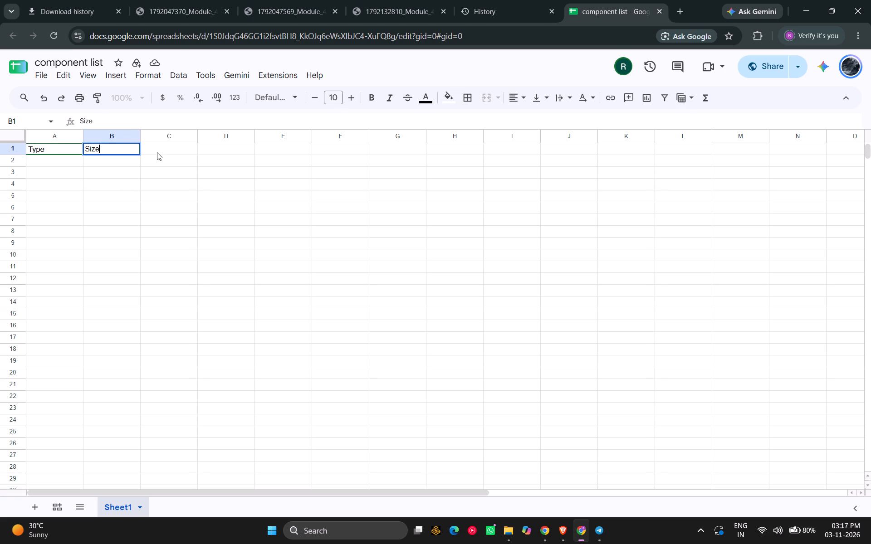
{"action": "double_click", "coordinate": [157, 152]}
{"action": "type", "text": "Len"}
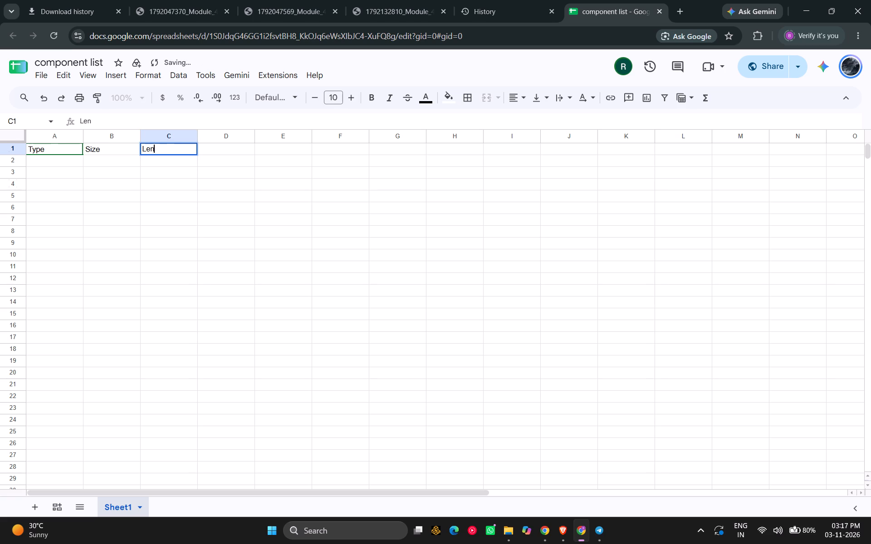
{"action": "type", "text": "gth"}
{"action": "key", "text": "space"}
{"action": "double_click", "coordinate": [215, 151]}
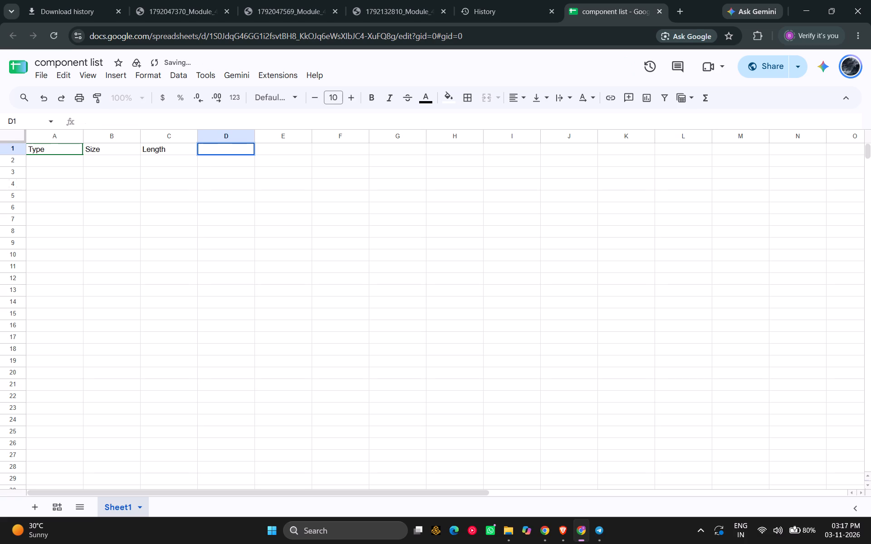
{"action": "type", "text": "Quantity"}
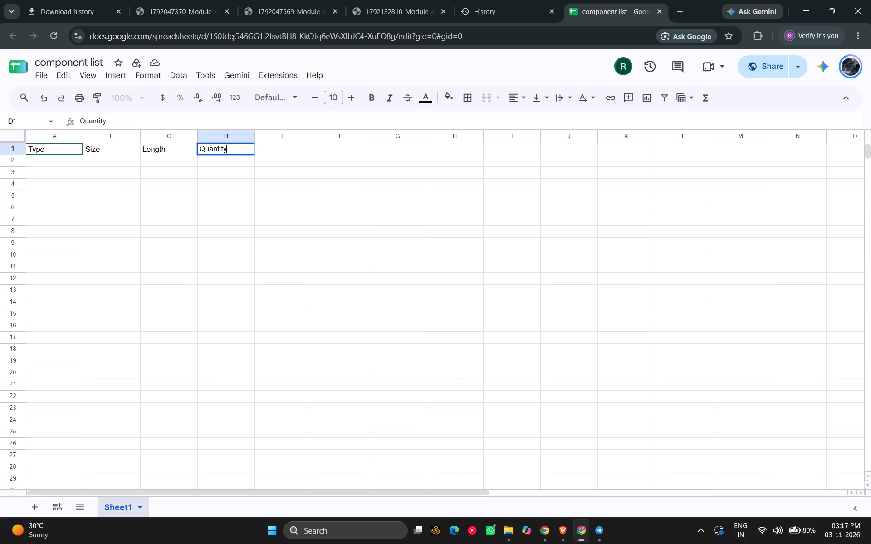
{"action": "double_click", "coordinate": [50, 163]}
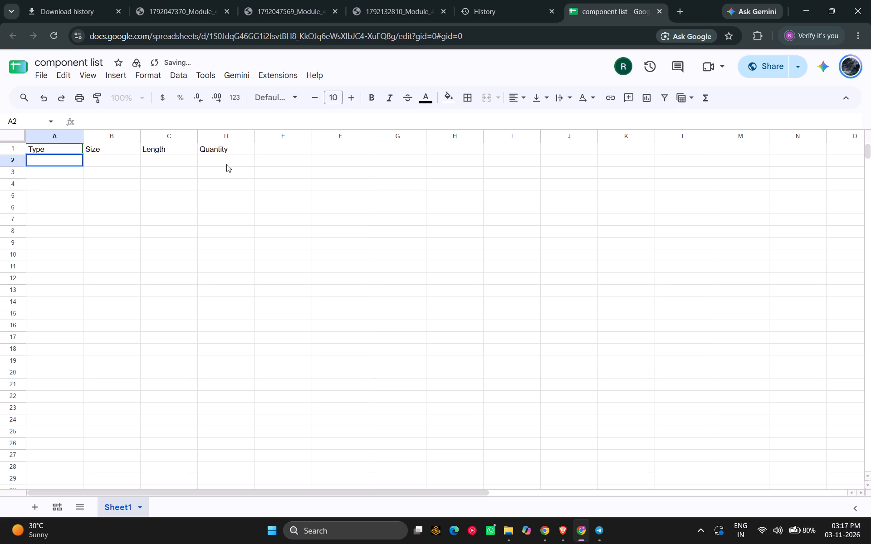
{"action": "triple_click", "coordinate": [228, 162]}
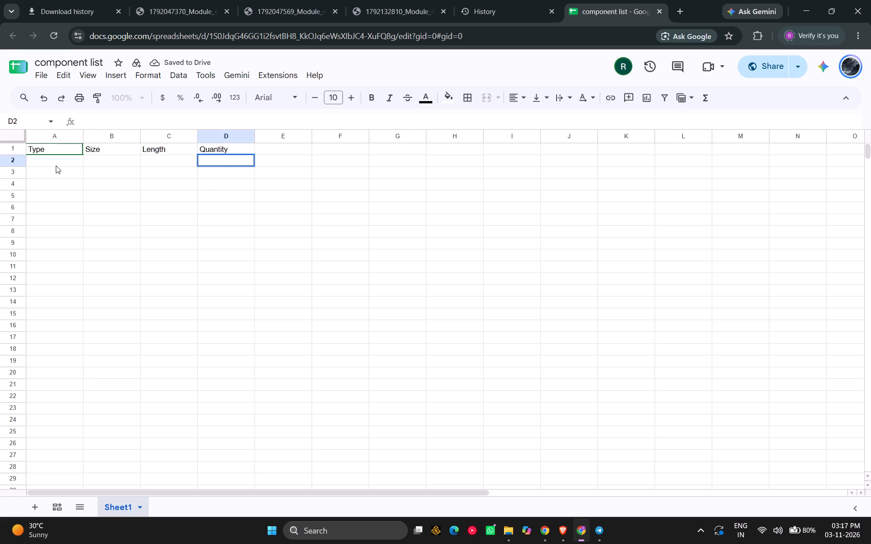
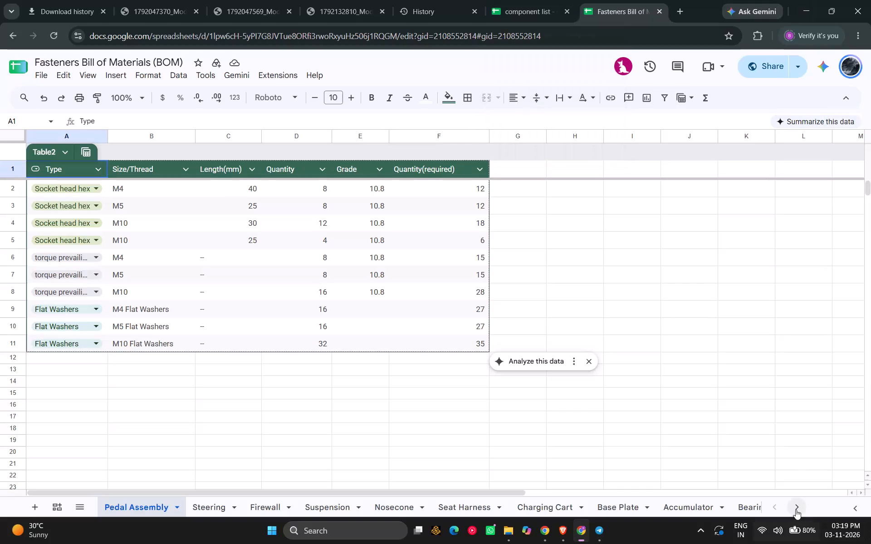
Switch back to the component list spreadsheet and open cell A2, under the Type header, for editing.
{"action": "left_click", "coordinate": [527, 0]}
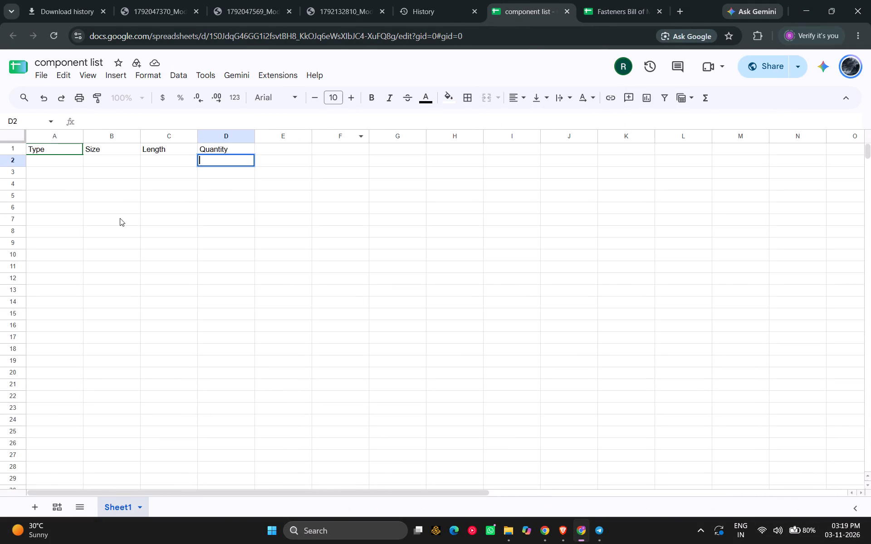
{"action": "double_click", "coordinate": [55, 157]}
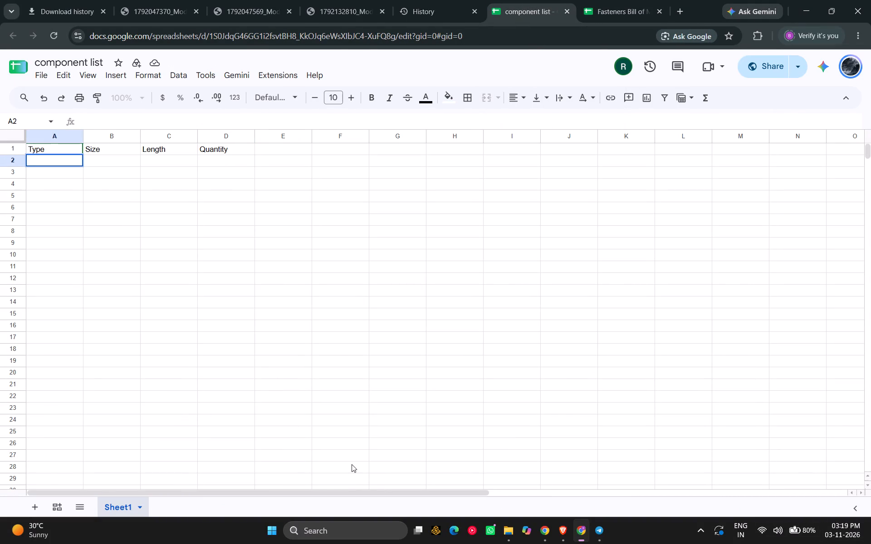
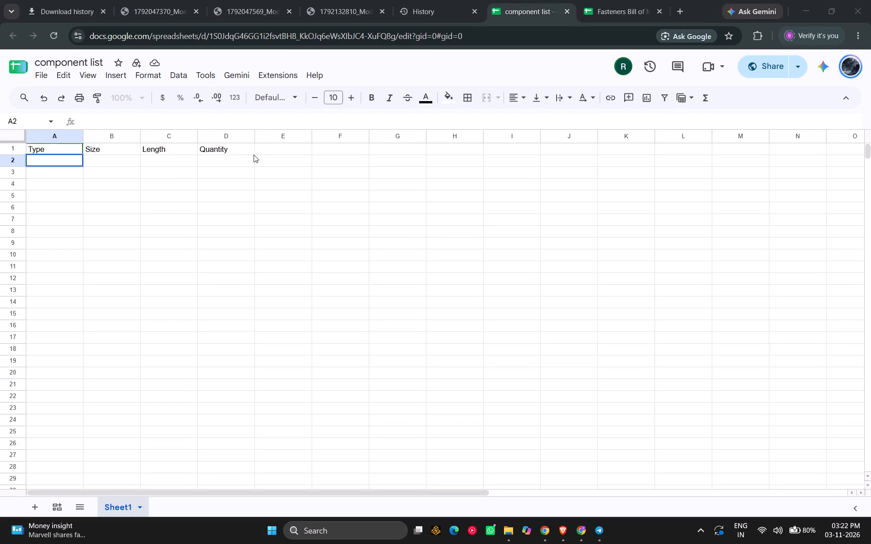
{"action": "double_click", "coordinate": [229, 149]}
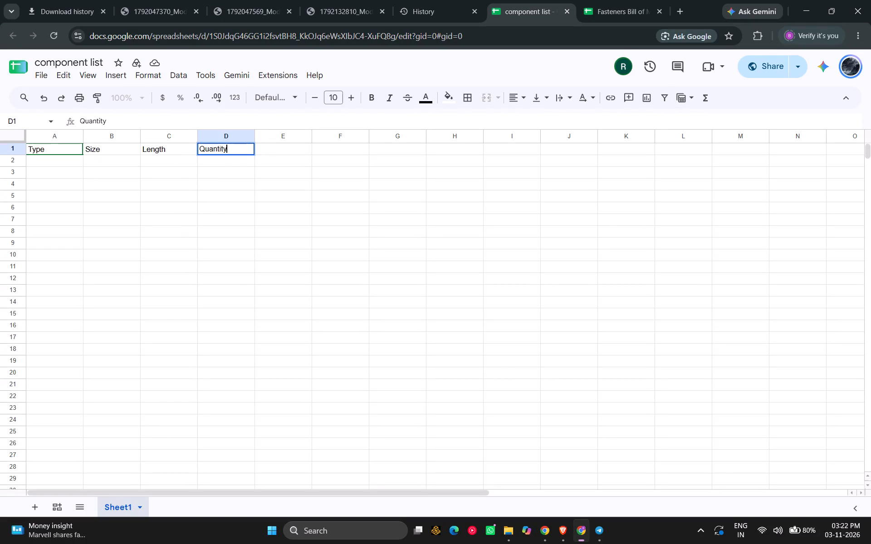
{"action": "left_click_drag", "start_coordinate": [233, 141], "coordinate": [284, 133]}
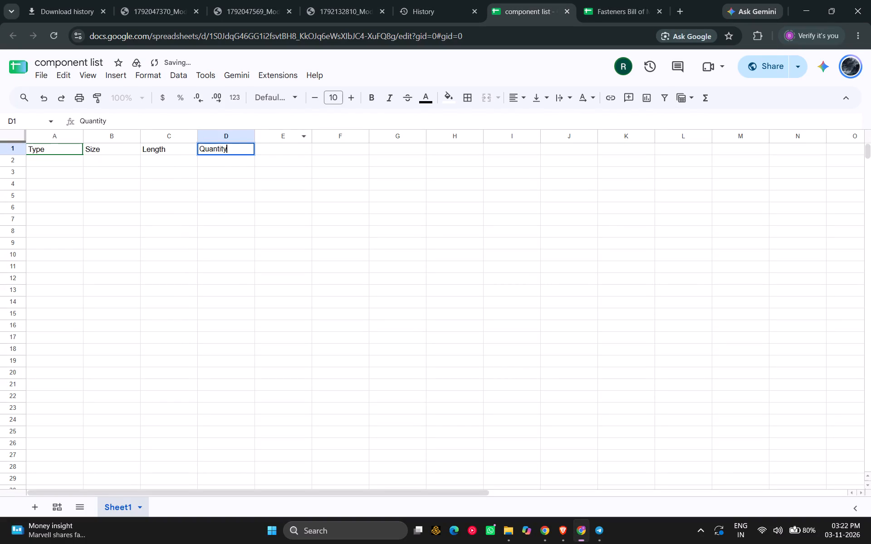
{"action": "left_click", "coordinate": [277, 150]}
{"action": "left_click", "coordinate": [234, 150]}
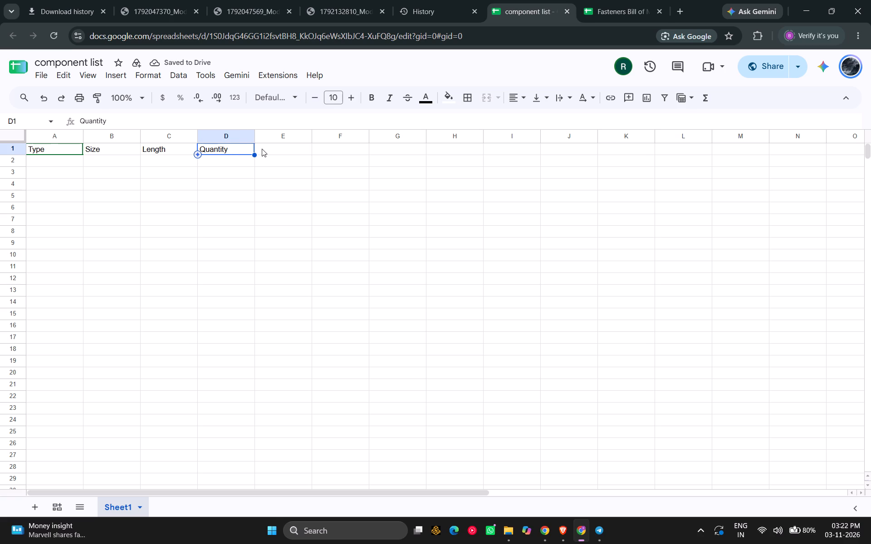
Enter the column header "Quantity" in cell E1 of the component list.
{"action": "double_click", "coordinate": [262, 149]}
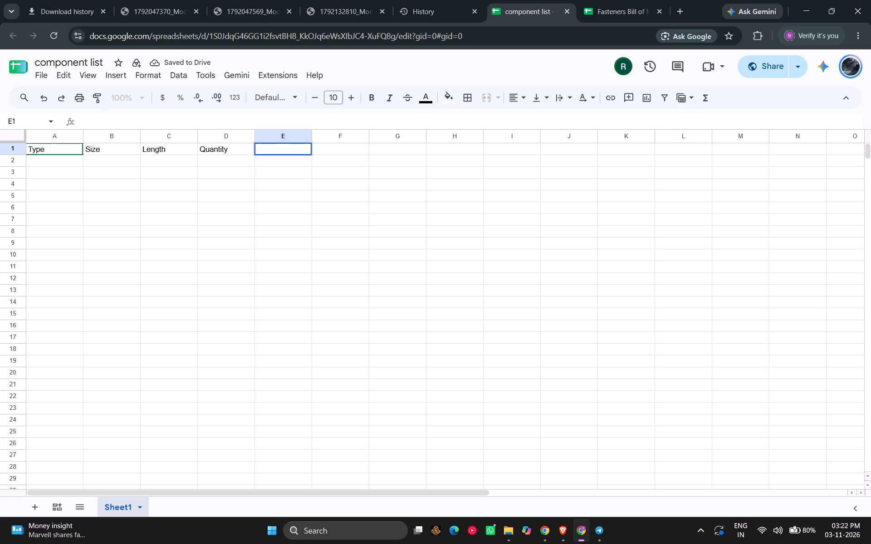
{"action": "key", "text": "q"}
{"action": "key", "text": "BackSpace"}
{"action": "type", "text": "Qu"}
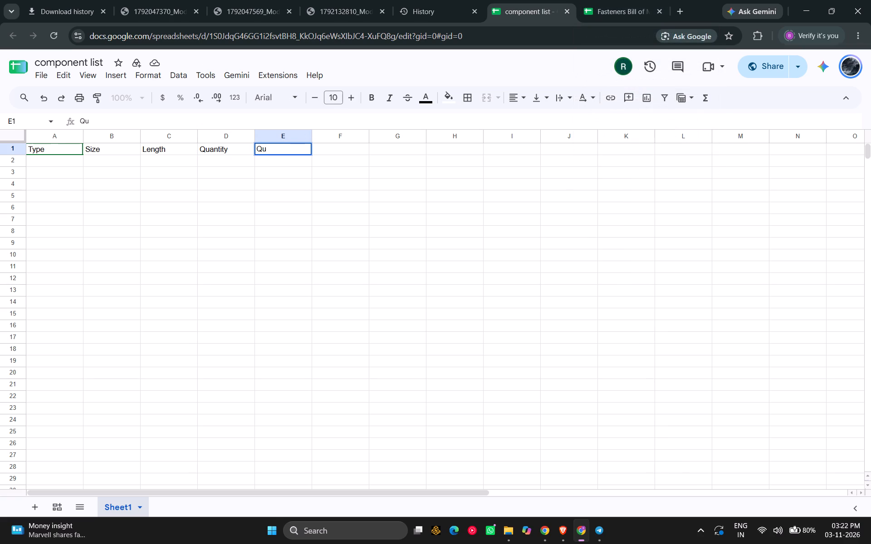
{"action": "type", "text": "antity"}
Replace the header text in cell D1, between Length and the last column header, with "Grade".
{"action": "double_click", "coordinate": [239, 147]}
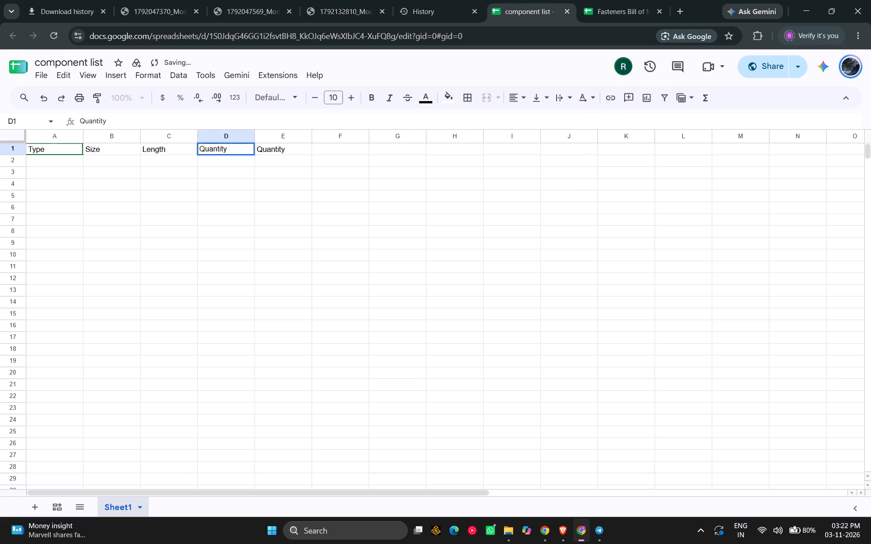
{"action": "key", "text": "ctrl+a"}
{"action": "key", "text": "BackSpace"}
{"action": "type", "text": "Grad"}
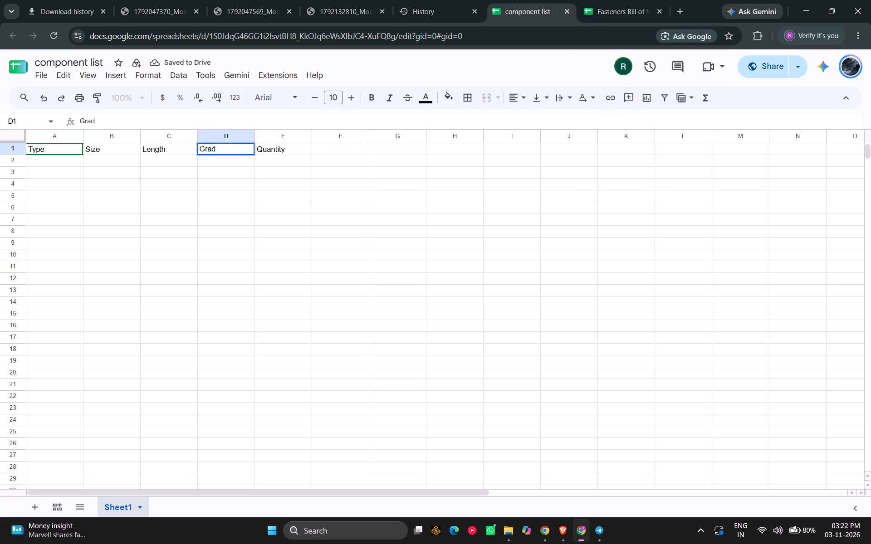
{"action": "key", "text": "e"}
{"action": "left_click", "coordinate": [332, 299]}
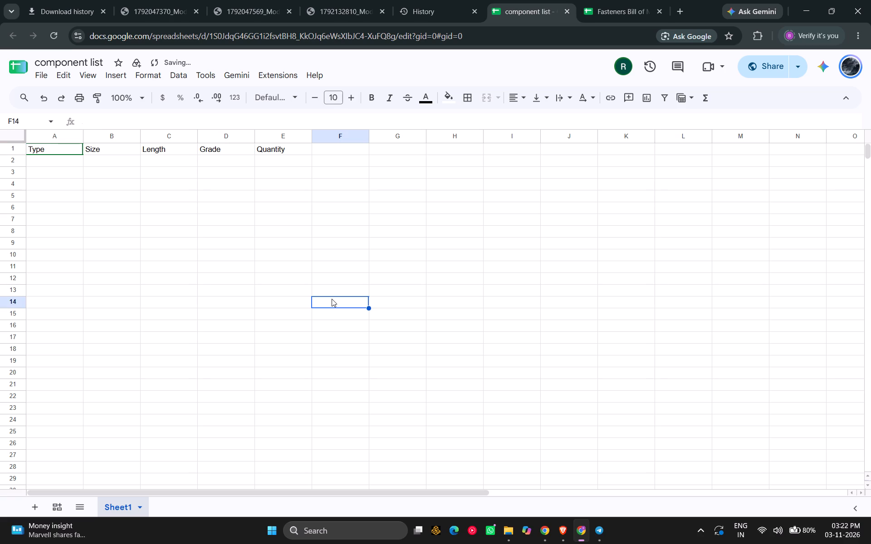
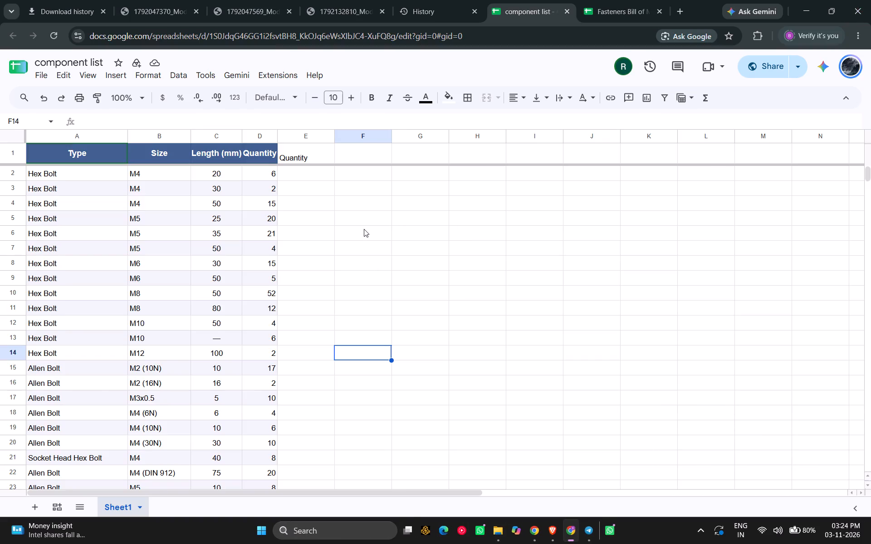
Review the component list's rows against the Pedal Assembly table in the Fasteners Bill of Materials.
{"action": "scroll", "coordinate": [358, 232], "scroll_direction": "down", "scroll_amount": 10}
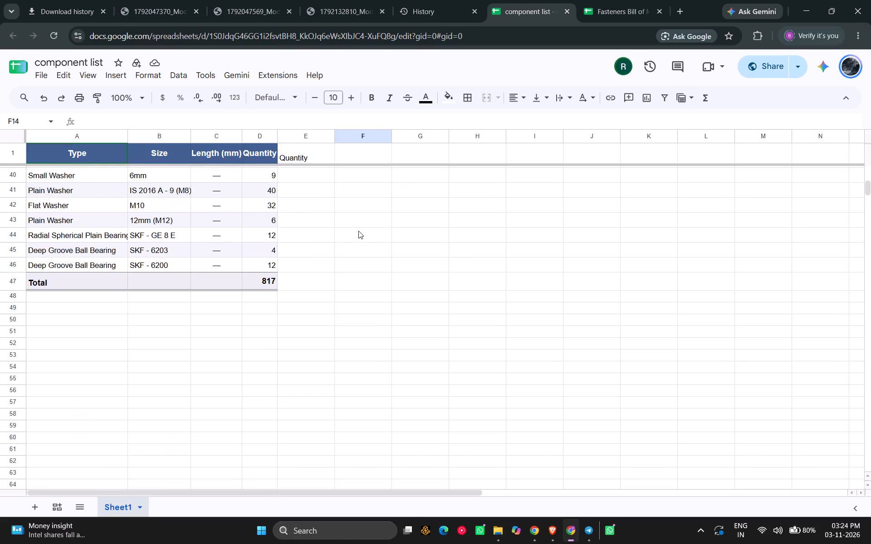
{"action": "scroll", "coordinate": [358, 231], "scroll_direction": "up", "scroll_amount": 16}
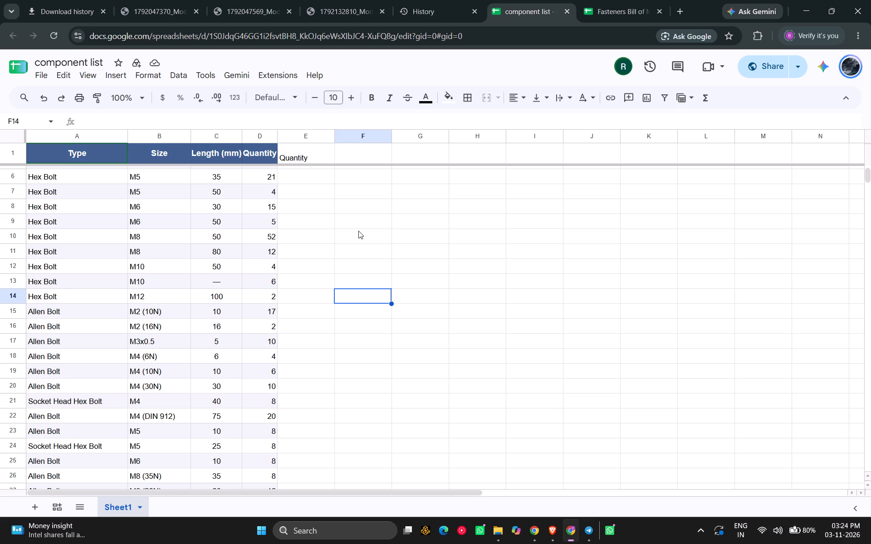
{"action": "right_click", "coordinate": [147, 157]}
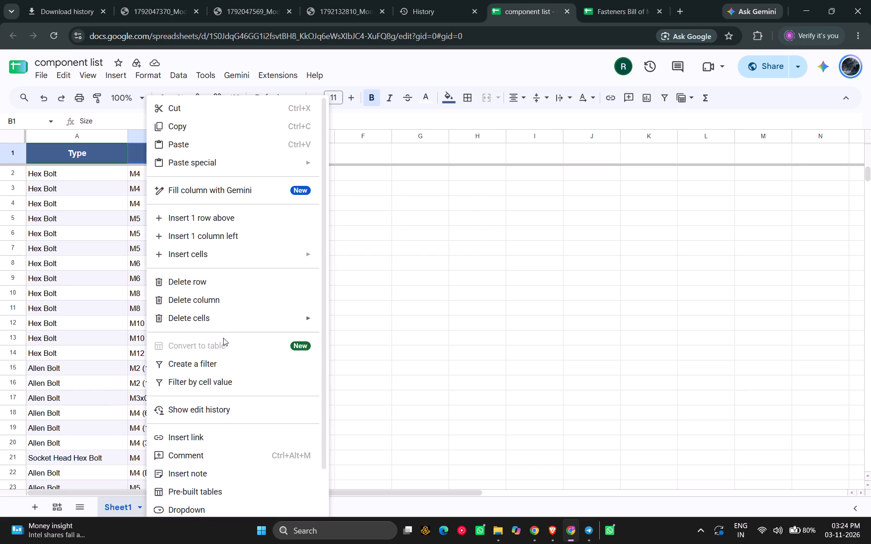
{"action": "left_click", "coordinate": [442, 358]}
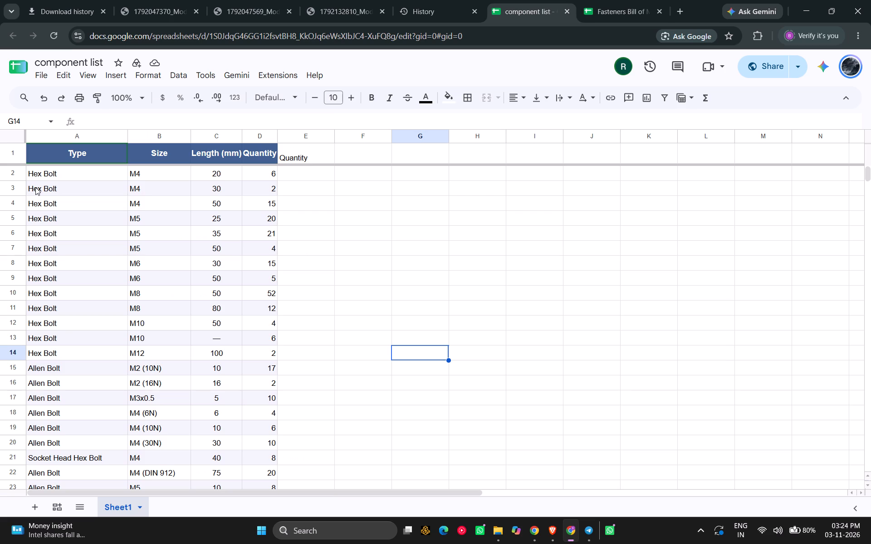
{"action": "left_click", "coordinate": [593, 0]}
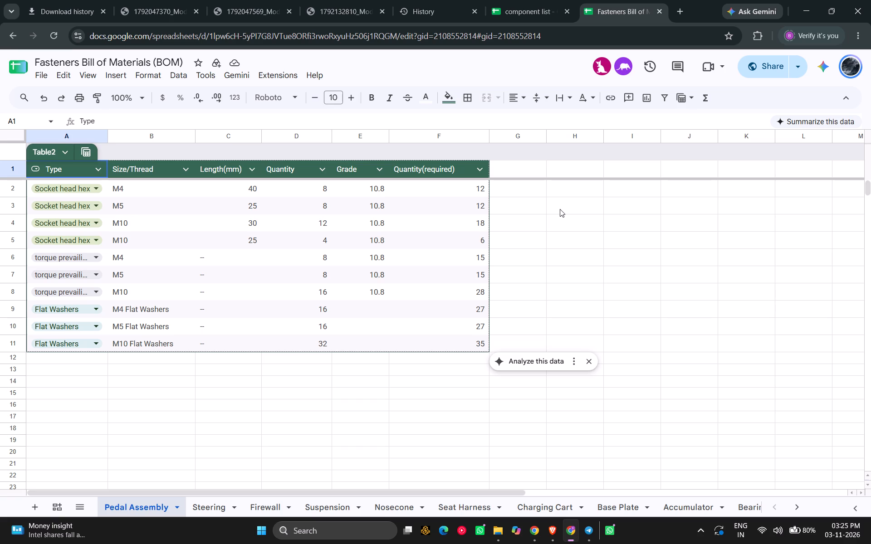
{"action": "left_click", "coordinate": [530, 0]}
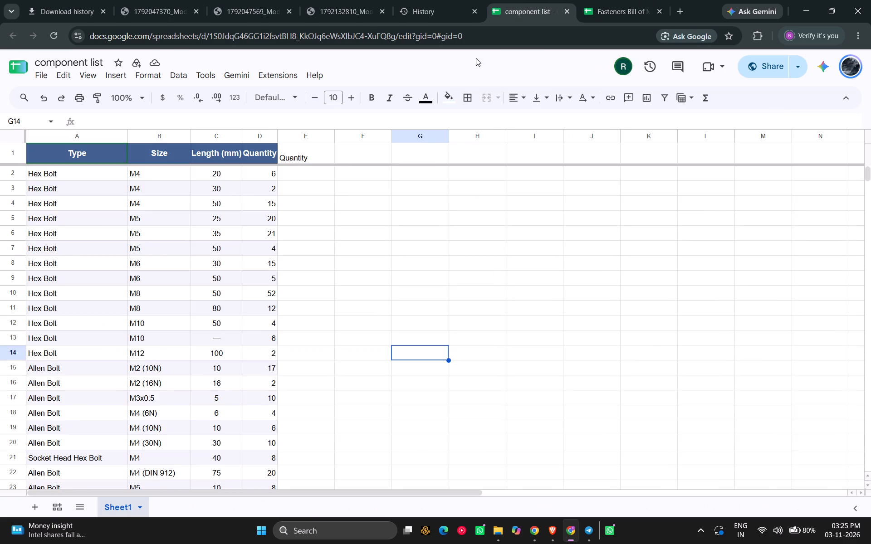
{"action": "scroll", "coordinate": [348, 234], "scroll_direction": "down", "scroll_amount": 9}
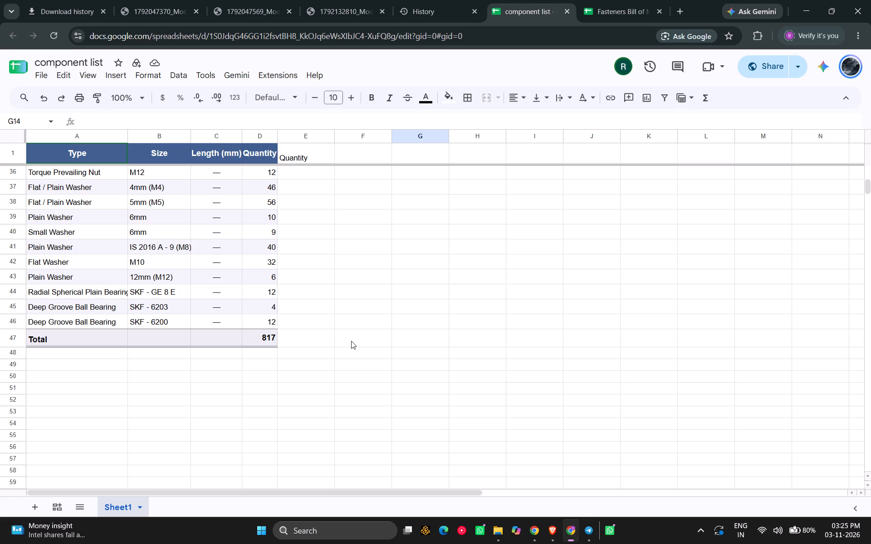
{"action": "scroll", "coordinate": [350, 341], "scroll_direction": "up", "scroll_amount": 9}
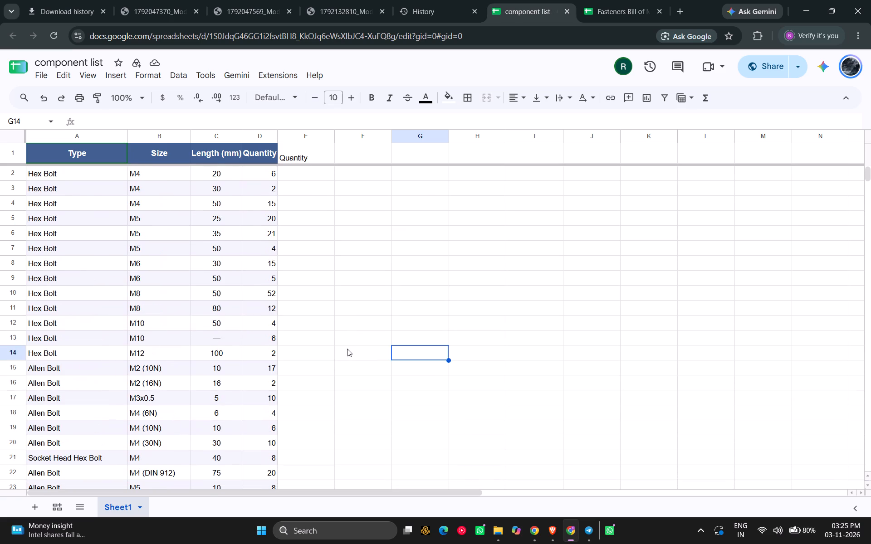
{"action": "scroll", "coordinate": [347, 349], "scroll_direction": "up", "scroll_amount": 9}
Switch to File Explorer and look through the part files in MREX03's paddle assembly folder on drive E, closing the window when done.
{"action": "left_click", "coordinate": [489, 529]}
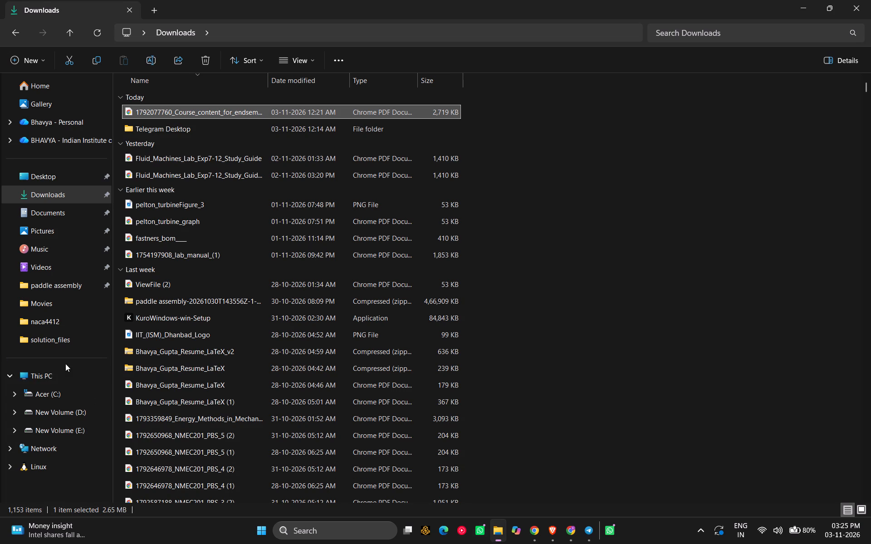
{"action": "left_click", "coordinate": [82, 411]}
{"action": "left_click", "coordinate": [87, 426]}
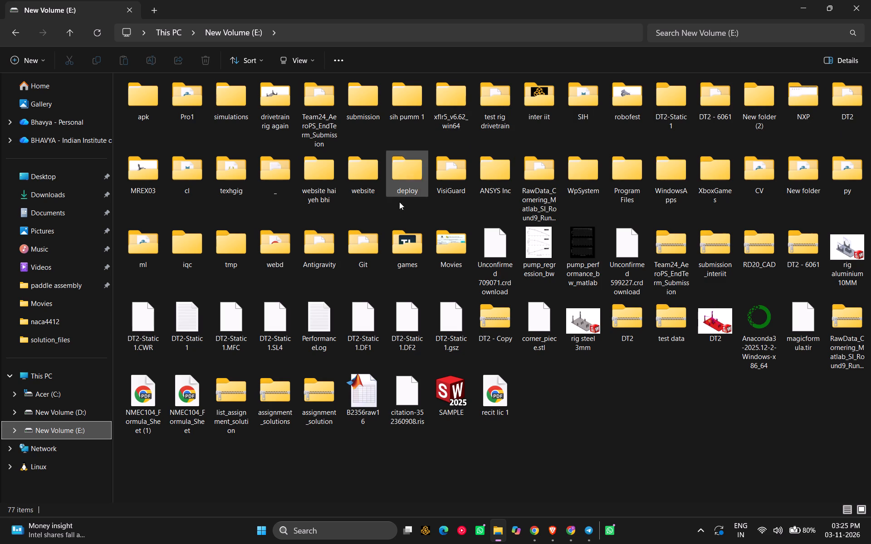
{"action": "double_click", "coordinate": [148, 174]}
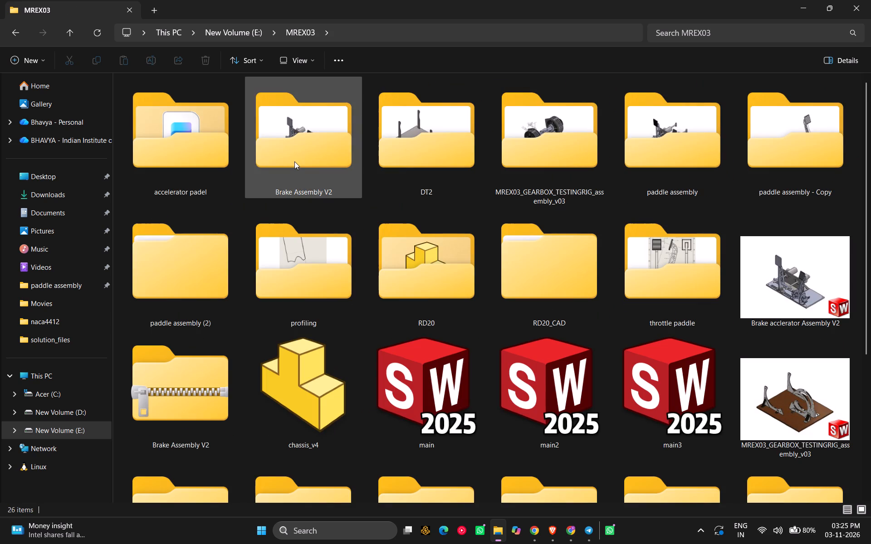
{"action": "double_click", "coordinate": [294, 161]}
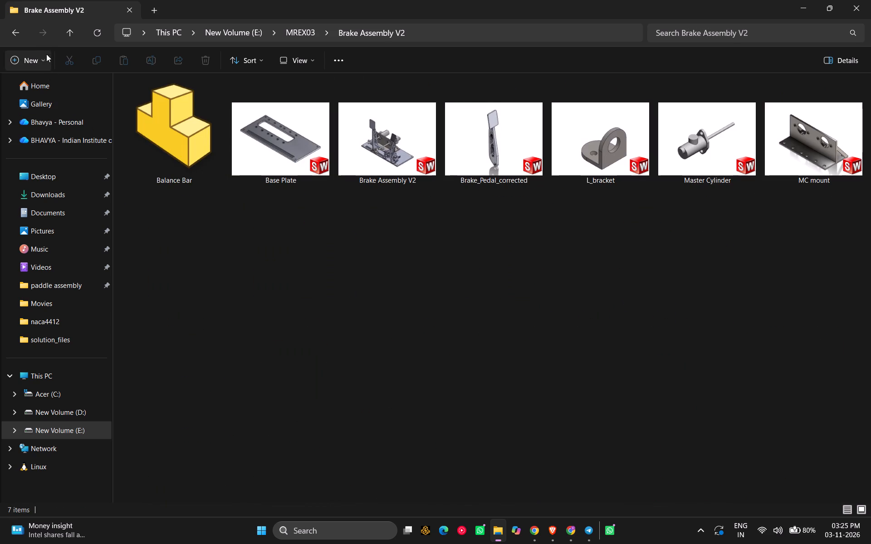
{"action": "left_click", "coordinate": [18, 36]}
{"action": "double_click", "coordinate": [663, 141]}
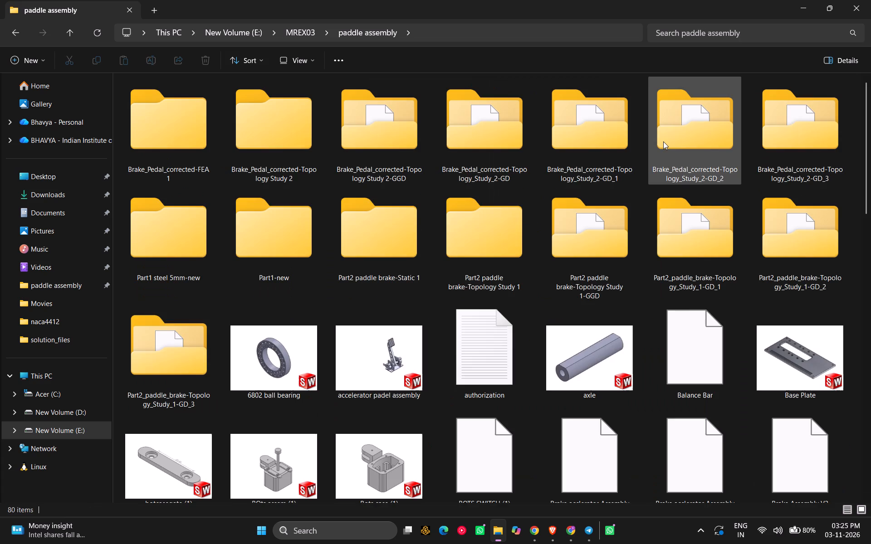
{"action": "scroll", "coordinate": [663, 141], "scroll_direction": "down", "scroll_amount": 2}
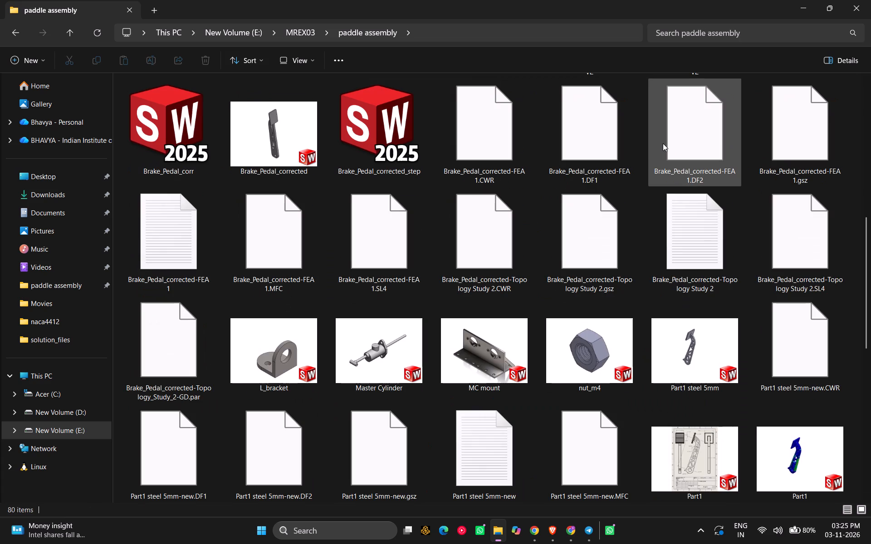
{"action": "scroll", "coordinate": [663, 143], "scroll_direction": "down", "scroll_amount": 3}
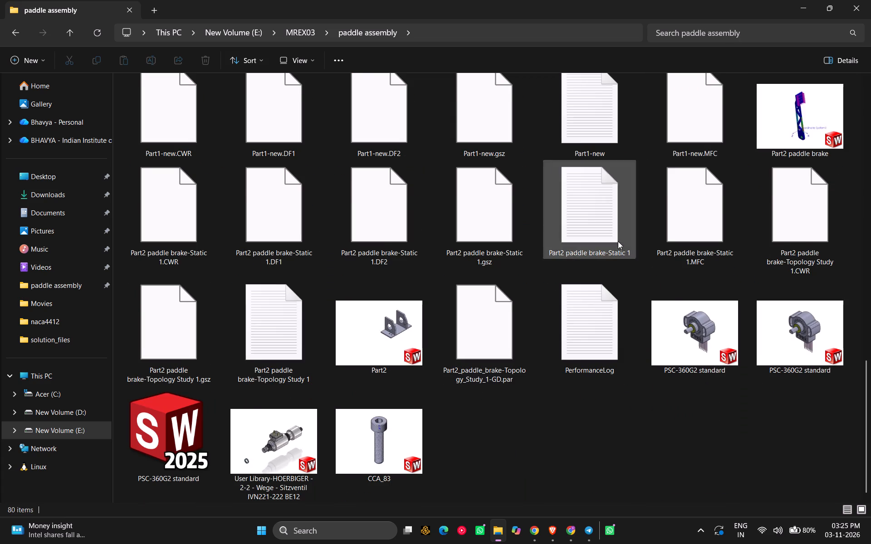
{"action": "scroll", "coordinate": [604, 303], "scroll_direction": "up", "scroll_amount": 2}
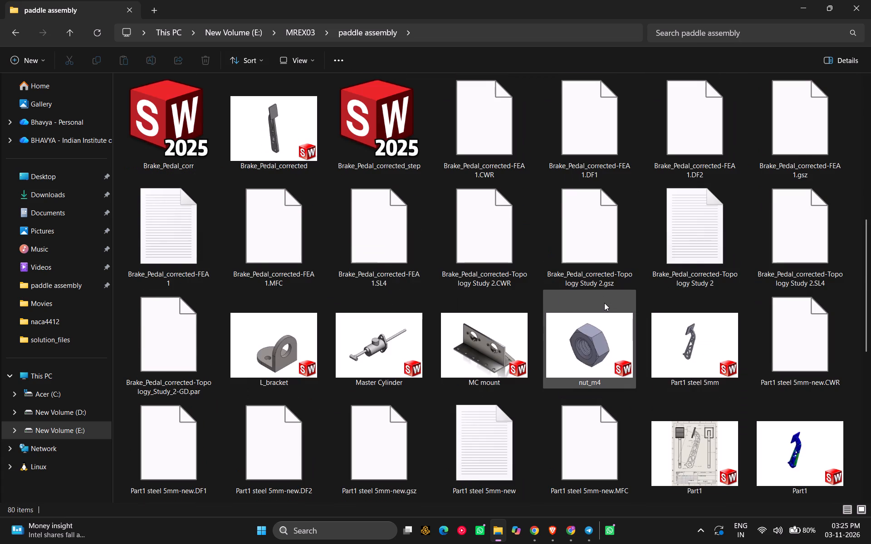
{"action": "scroll", "coordinate": [604, 303], "scroll_direction": "up", "scroll_amount": 5}
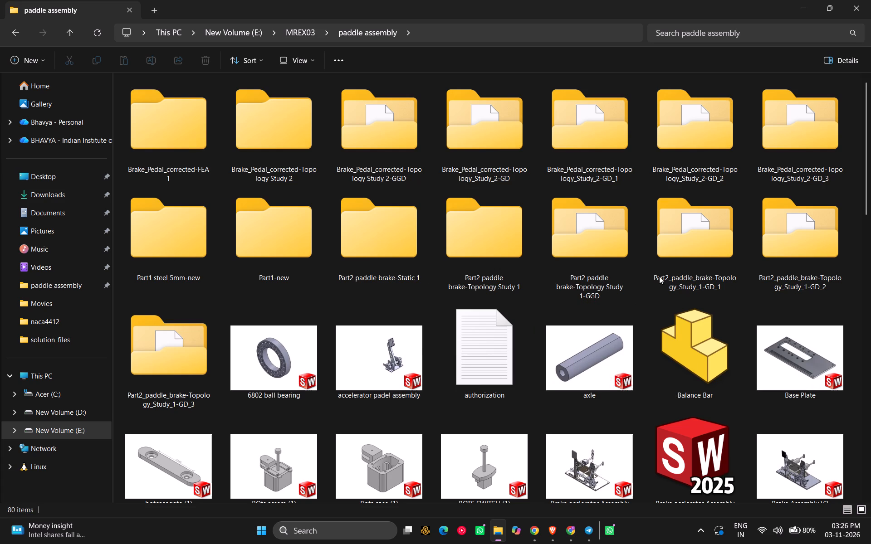
{"action": "scroll", "coordinate": [651, 292], "scroll_direction": "down", "scroll_amount": 1}
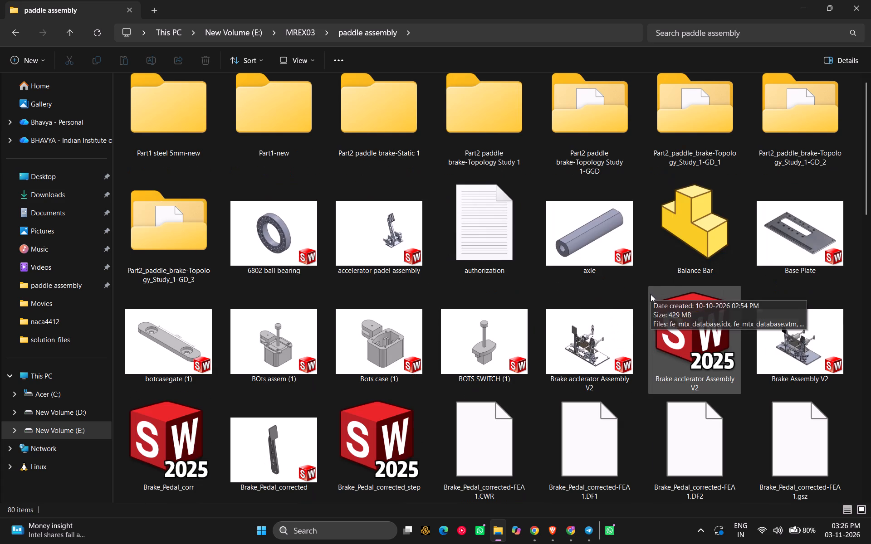
{"action": "left_click", "coordinate": [870, 0]}
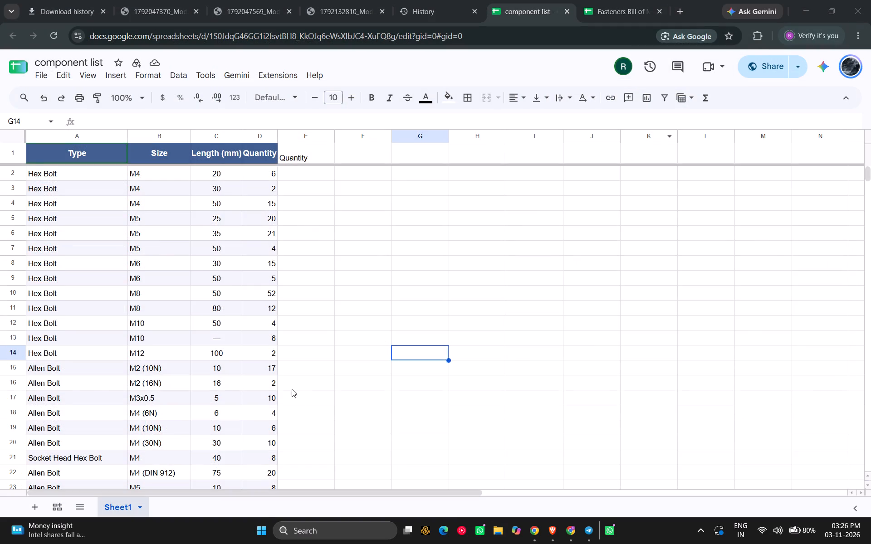
Check the bearing entries near the end of the component list and search the web for "6802 ball bearing" in a new tab.
{"action": "scroll", "coordinate": [293, 397], "scroll_direction": "down", "scroll_amount": 6}
{"action": "scroll", "coordinate": [364, 350], "scroll_direction": "down", "scroll_amount": 2}
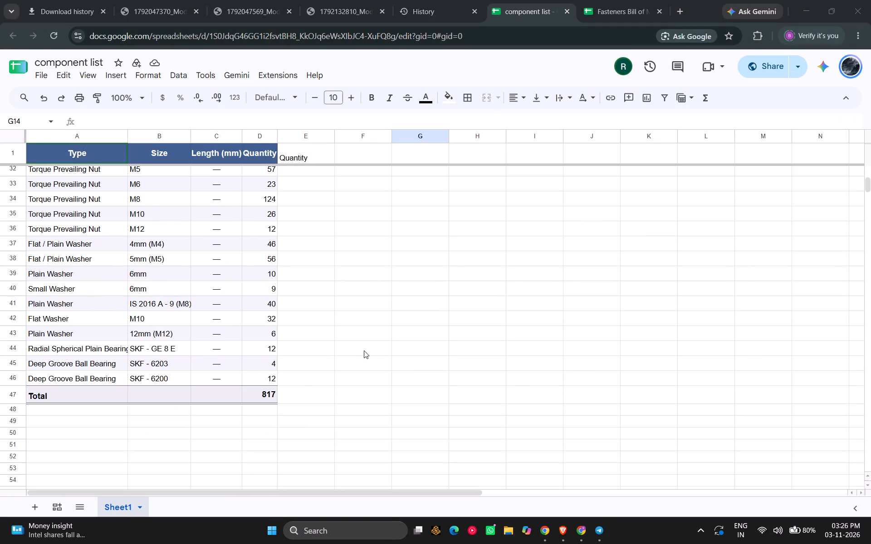
{"action": "scroll", "coordinate": [357, 345], "scroll_direction": "up", "scroll_amount": 1}
{"action": "left_click", "coordinate": [679, 0]}
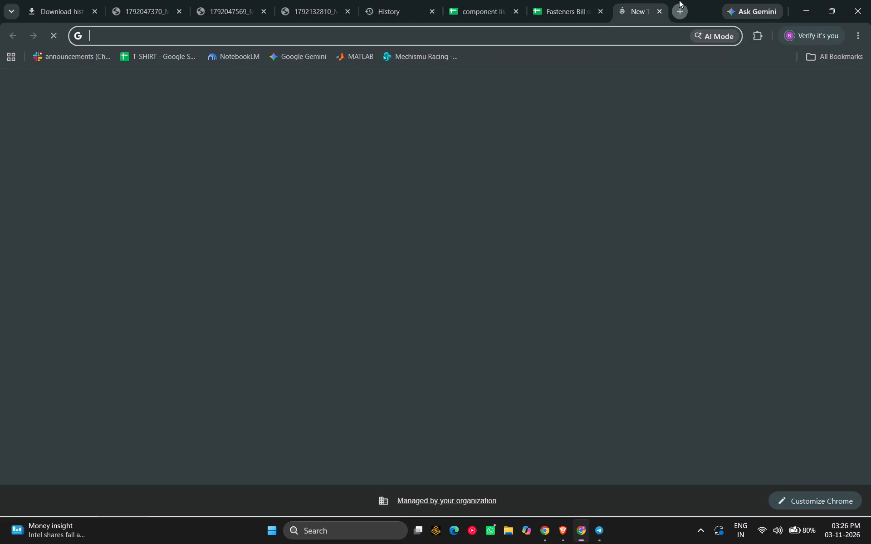
{"action": "type", "text": "6802"}
{"action": "key", "text": "space"}
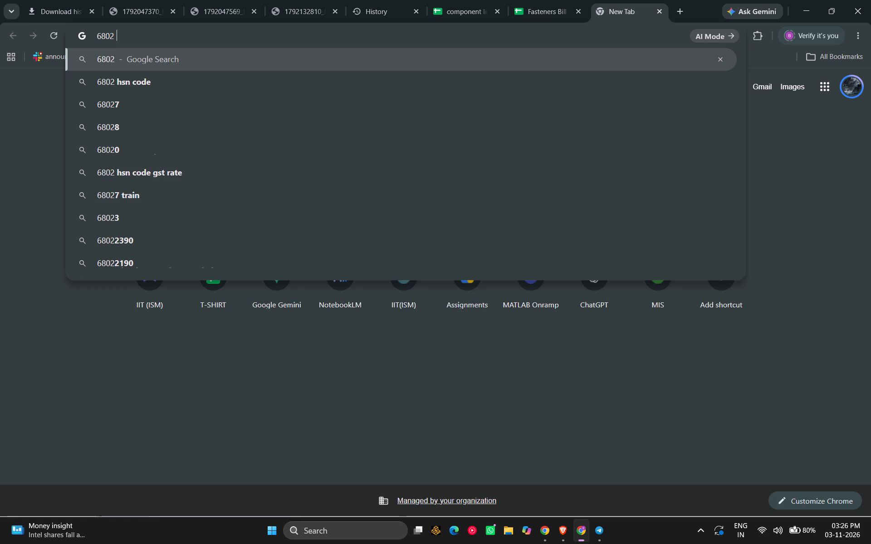
{"action": "type", "text": "ball e"}
{"action": "key", "text": "BackSpace"}
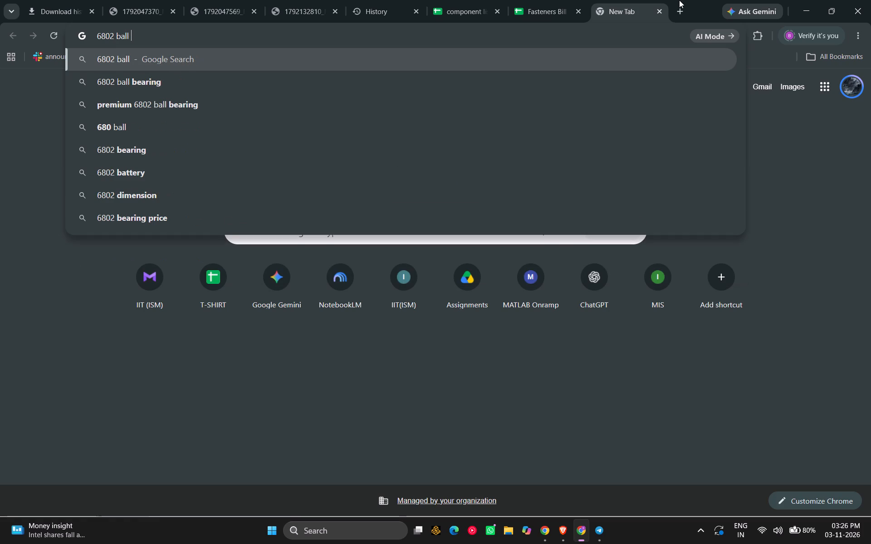
{"action": "key", "text": "Down"}
{"action": "key", "text": "Return"}
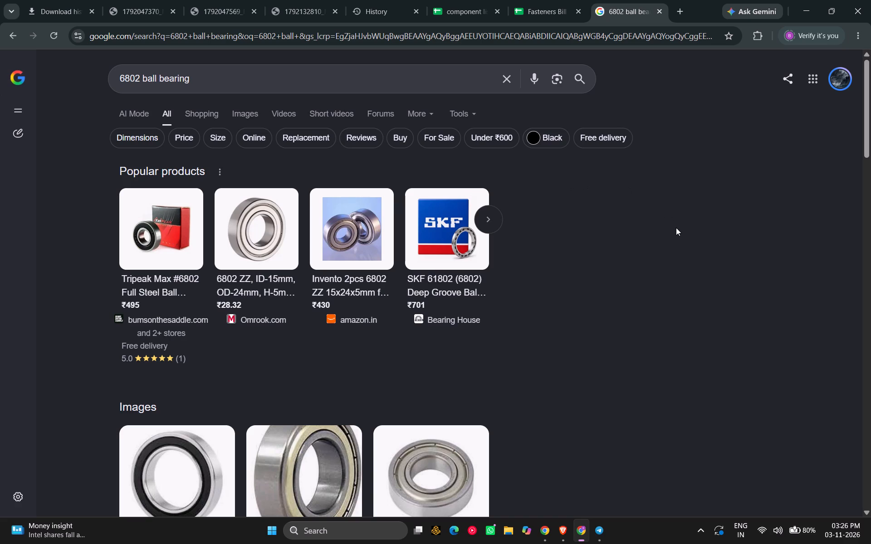
Expand the AI Overview of the 6802 ball bearing and examine its key dimensions, specifications and common variants.
{"action": "scroll", "coordinate": [676, 228], "scroll_direction": "down", "scroll_amount": 4}
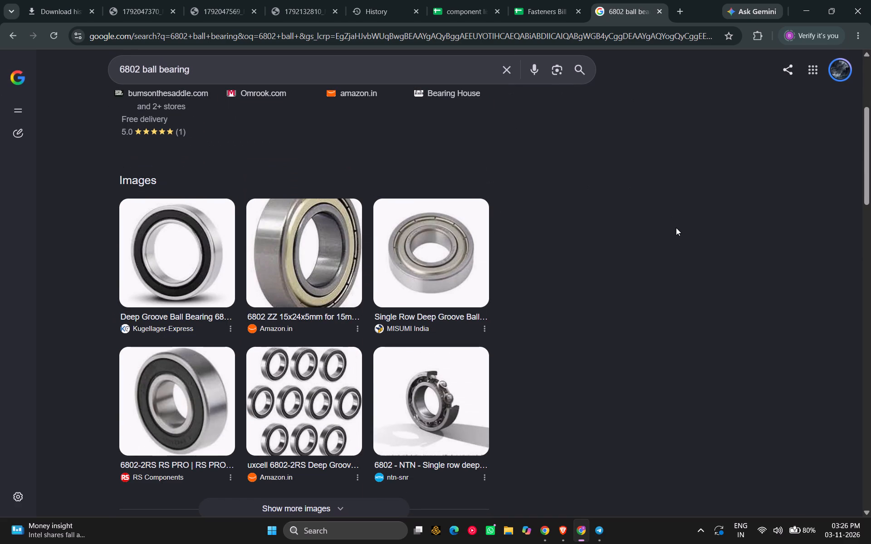
{"action": "scroll", "coordinate": [676, 228], "scroll_direction": "down", "scroll_amount": 4}
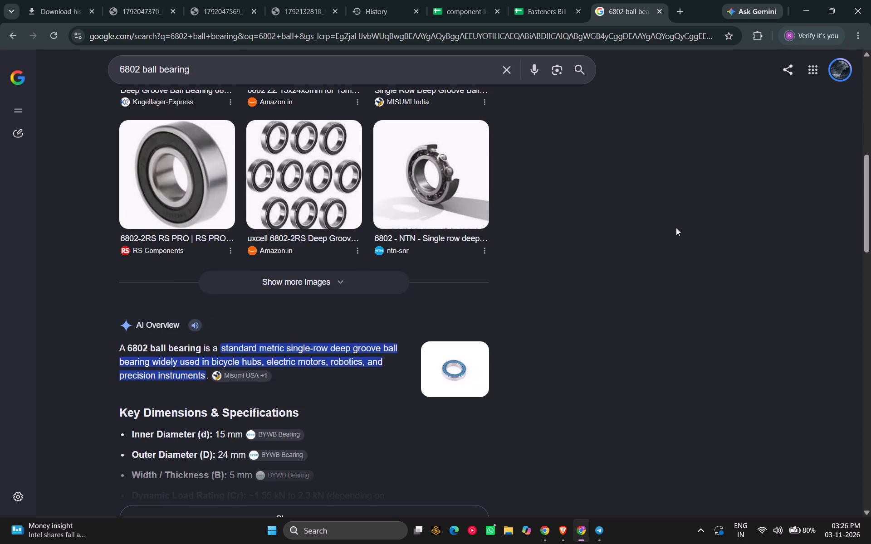
{"action": "scroll", "coordinate": [676, 228], "scroll_direction": "down", "scroll_amount": 2}
{"action": "left_click", "coordinate": [422, 458]}
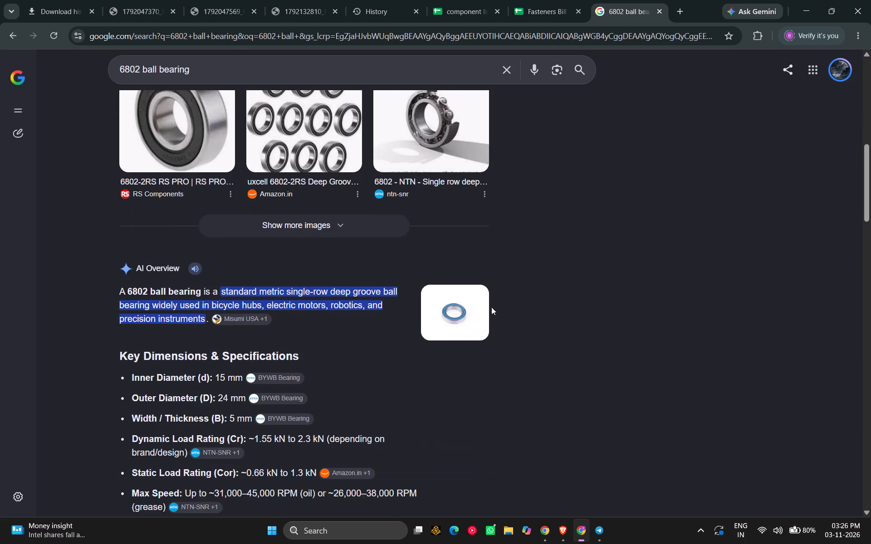
{"action": "scroll", "coordinate": [491, 306], "scroll_direction": "down", "scroll_amount": 3}
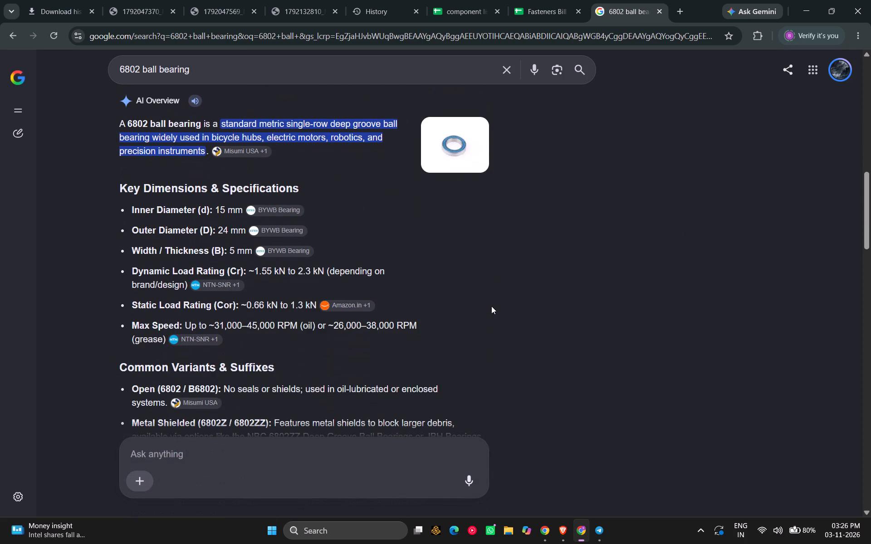
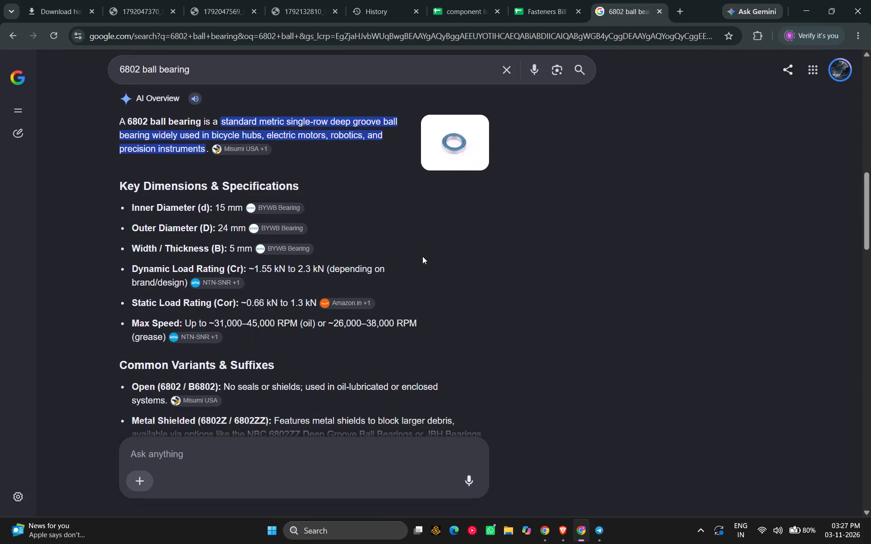
Return to the component list spreadsheet and reload it.
{"action": "left_click", "coordinate": [523, 0]}
{"action": "left_click", "coordinate": [452, 0]}
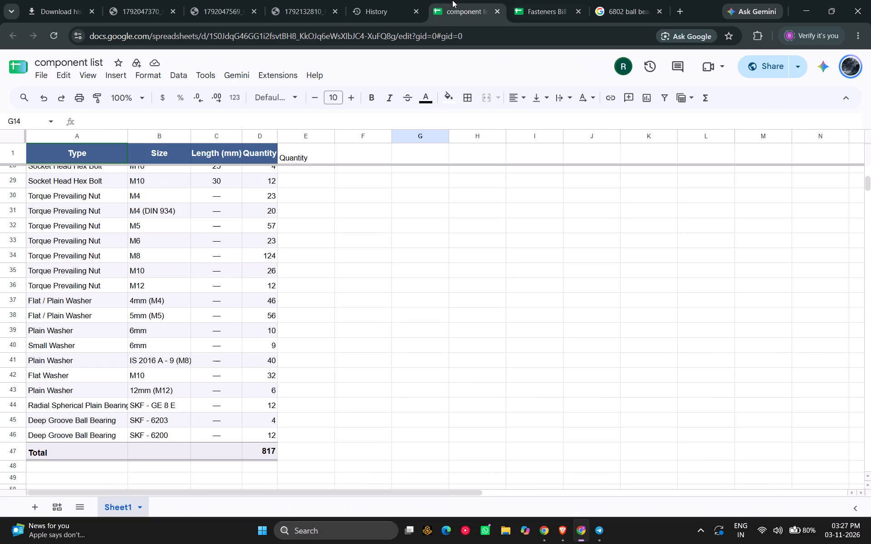
{"action": "left_click", "coordinate": [50, 34]}
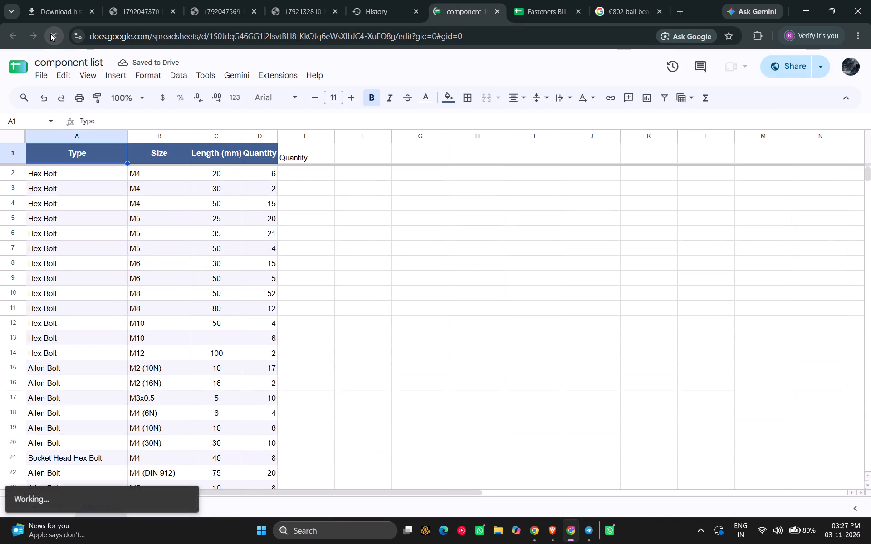
{"action": "left_click", "coordinate": [50, 34]}
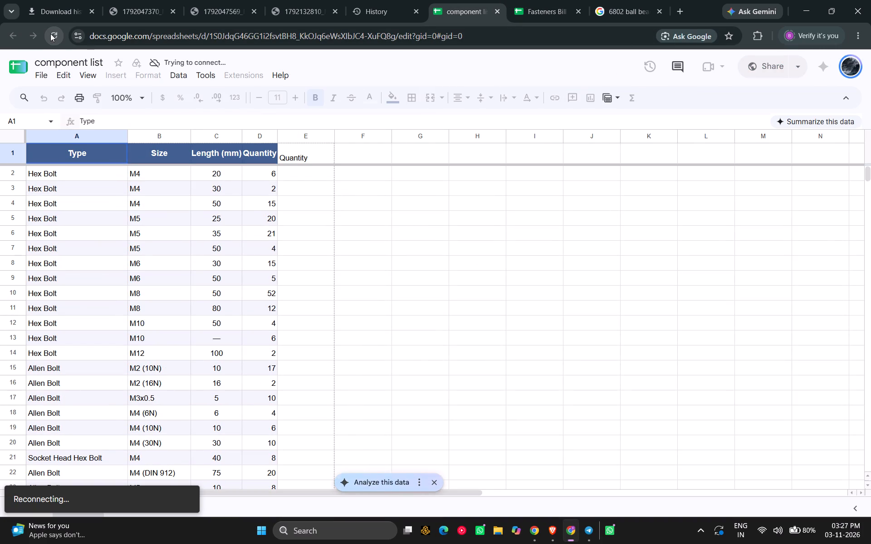
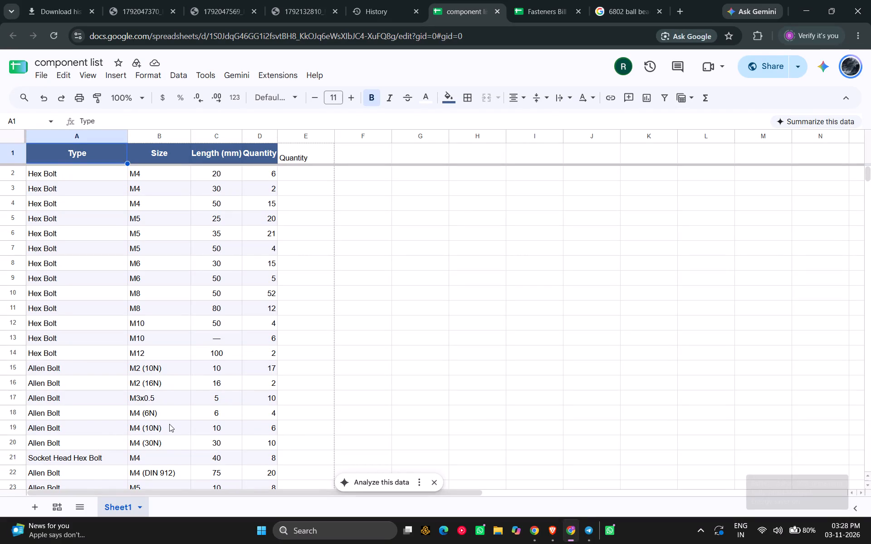
Compare the component list's rows with the Firewall and Steering sheets of the Fasteners Bill of Materials.
{"action": "scroll", "coordinate": [169, 424], "scroll_direction": "up", "scroll_amount": 5}
{"action": "left_click", "coordinate": [533, 0]}
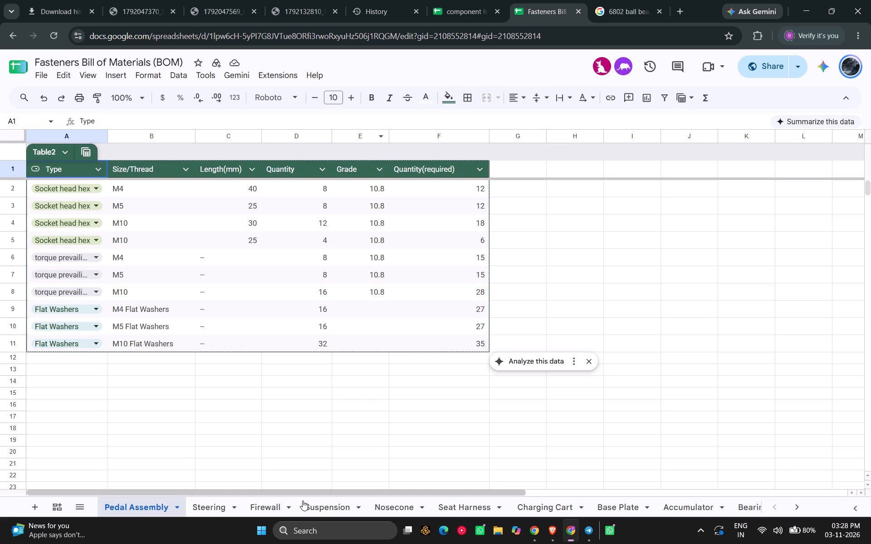
{"action": "left_click", "coordinate": [287, 509]}
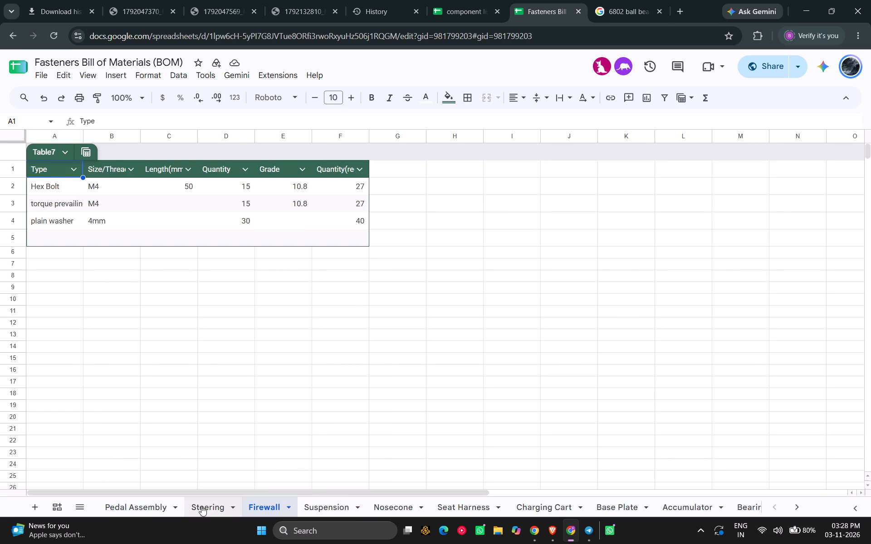
{"action": "left_click", "coordinate": [201, 506]}
{"action": "left_click", "coordinate": [457, 0]}
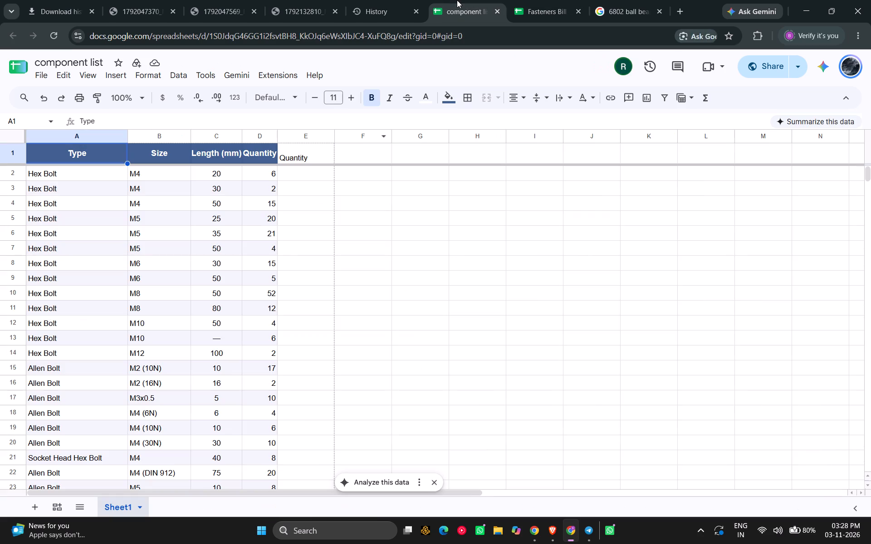
{"action": "scroll", "coordinate": [323, 151], "scroll_direction": "down", "scroll_amount": 7}
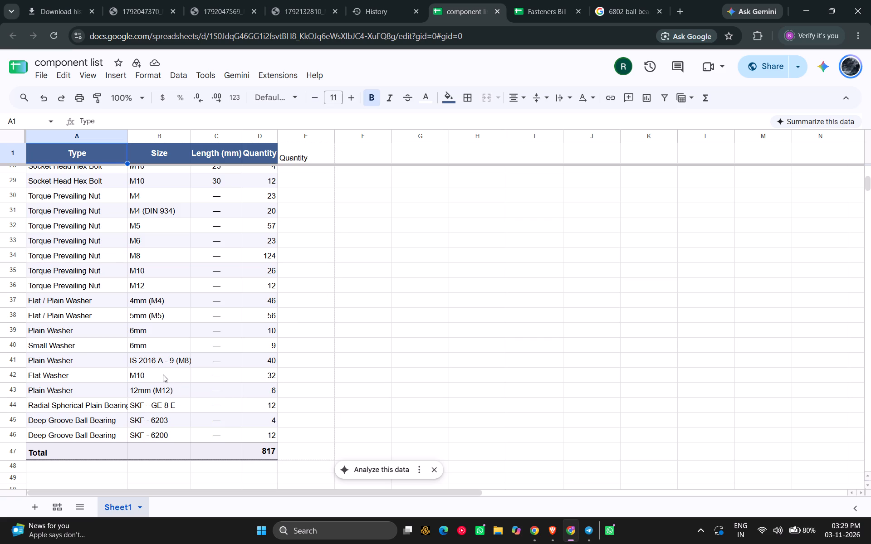
{"action": "left_click", "coordinate": [556, 0]}
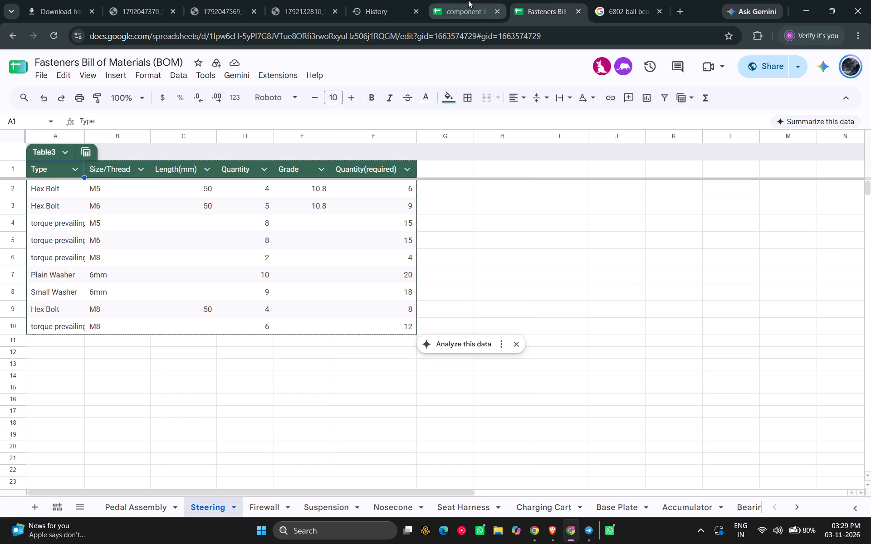
{"action": "left_click", "coordinate": [384, 0]}
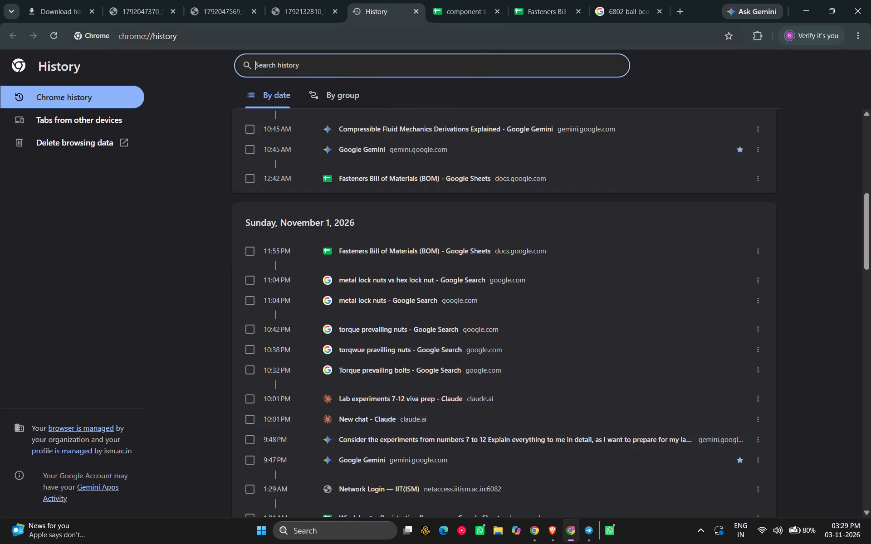
{"action": "left_click", "coordinate": [470, 0]}
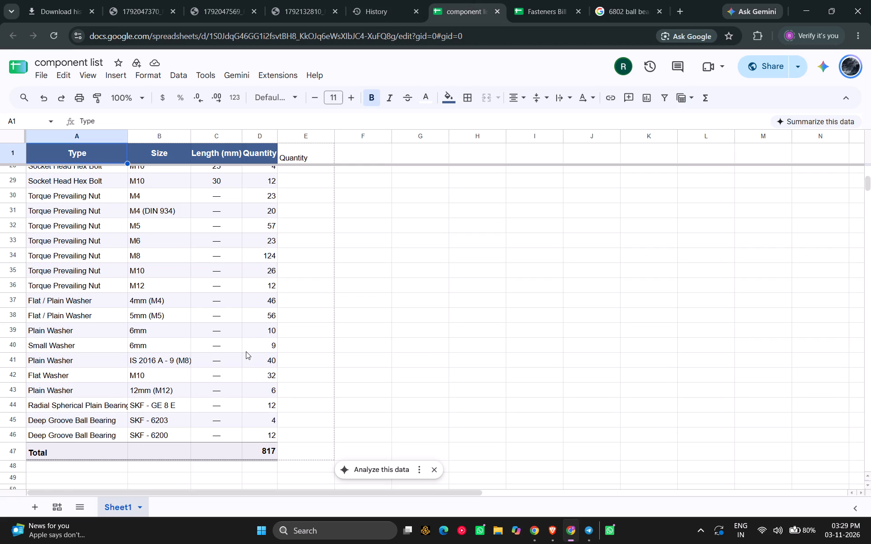
{"action": "scroll", "coordinate": [246, 351], "scroll_direction": "up", "scroll_amount": 17}
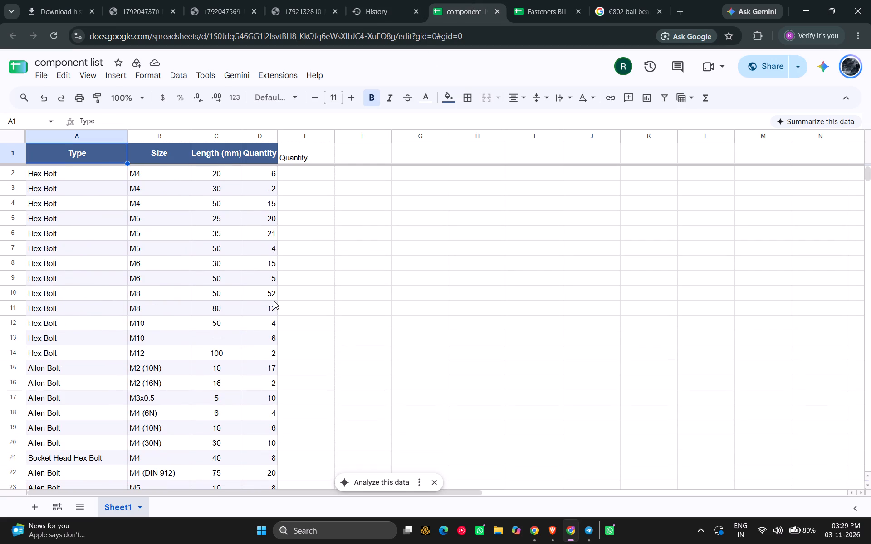
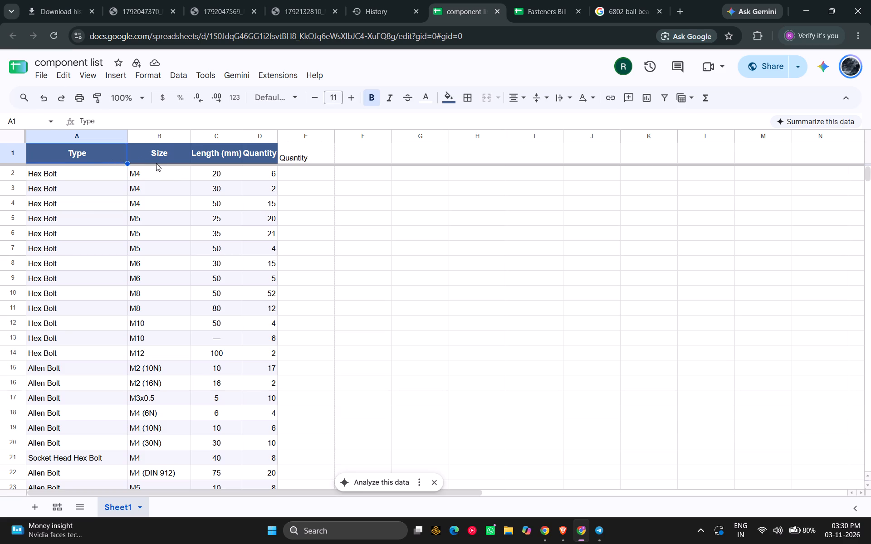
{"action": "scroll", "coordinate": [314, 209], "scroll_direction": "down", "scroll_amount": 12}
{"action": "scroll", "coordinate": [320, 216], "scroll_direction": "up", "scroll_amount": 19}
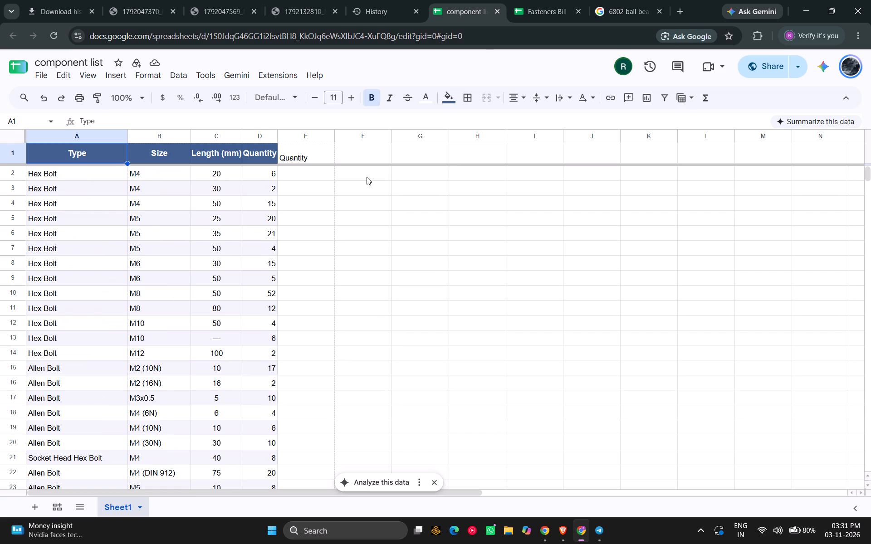
Look through the Suspension, Nosecone and Bearings sheets of the Fasteners Bill of Materials.
{"action": "left_click", "coordinate": [529, 0]}
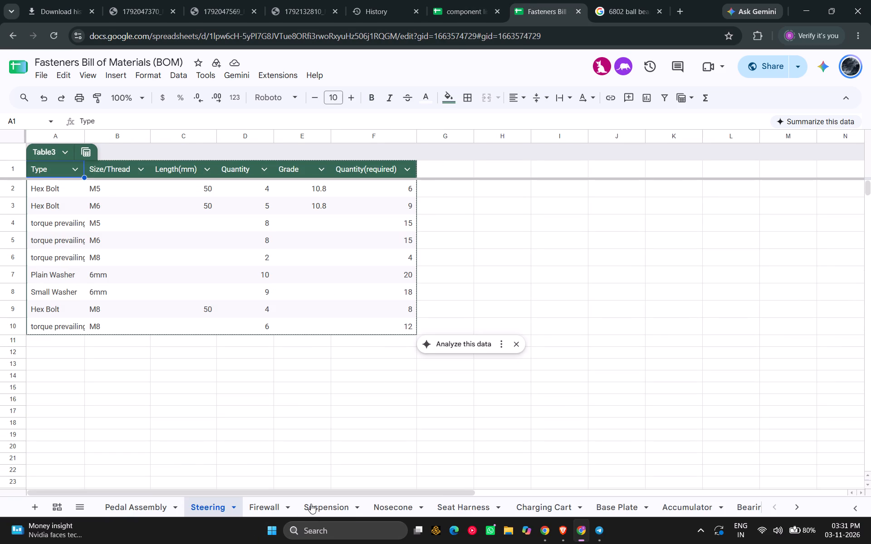
{"action": "left_click", "coordinate": [311, 504]}
{"action": "left_click", "coordinate": [382, 509]}
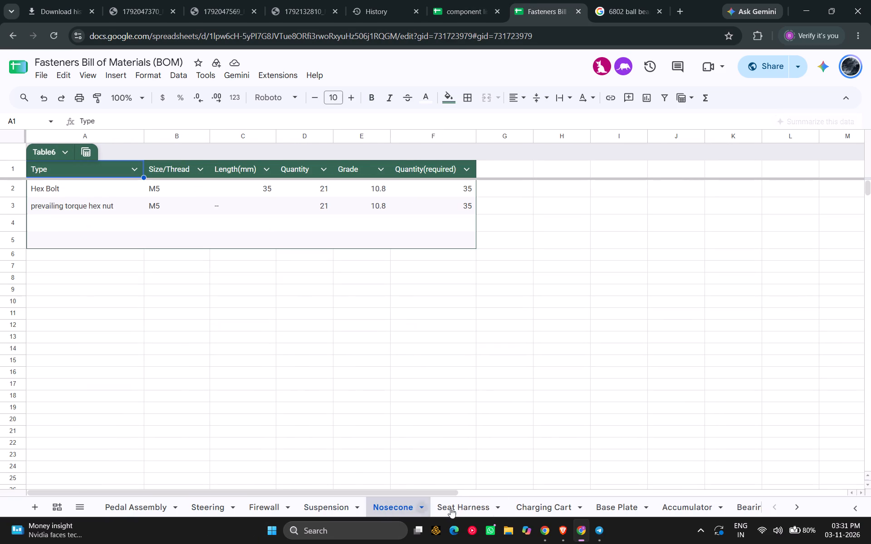
{"action": "scroll", "coordinate": [733, 508], "scroll_direction": "up", "scroll_amount": 2}
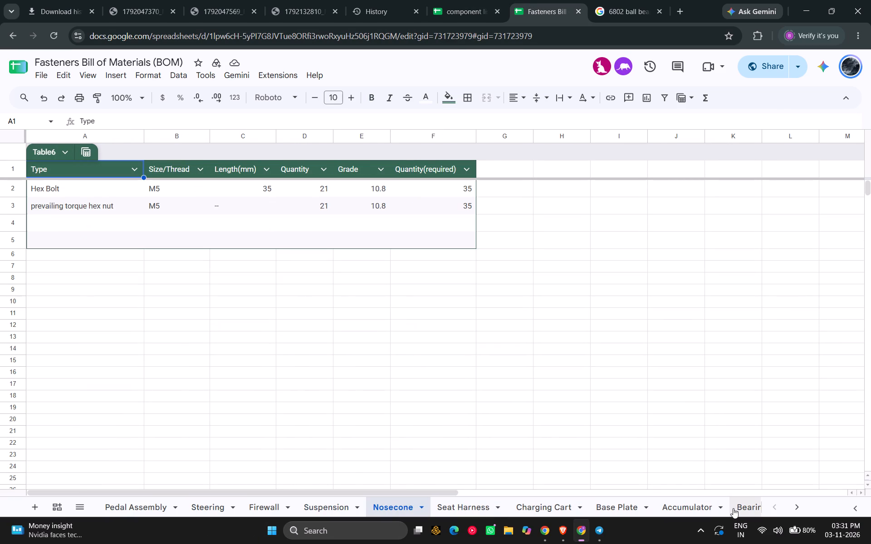
{"action": "scroll", "coordinate": [733, 508], "scroll_direction": "up", "scroll_amount": 3}
{"action": "left_click", "coordinate": [733, 508]}
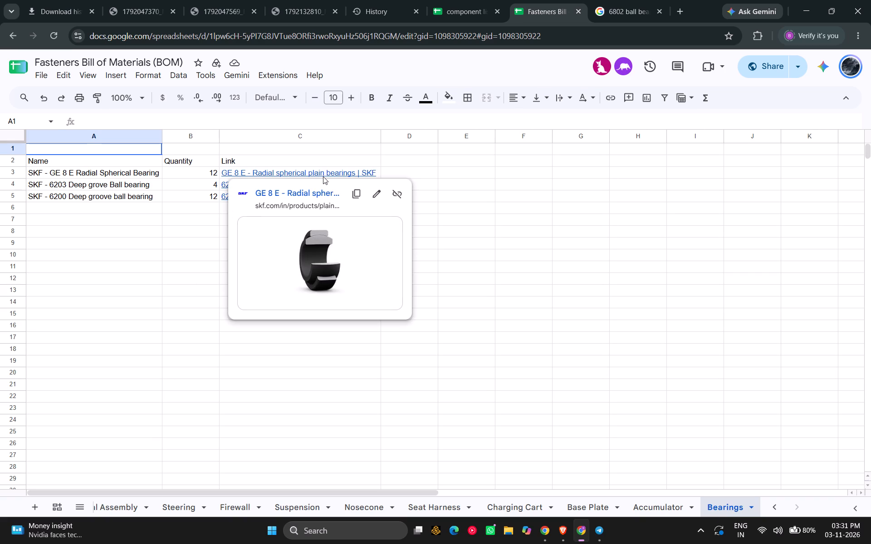
{"action": "left_click", "coordinate": [111, 207]}
{"action": "double_click", "coordinate": [111, 207]}
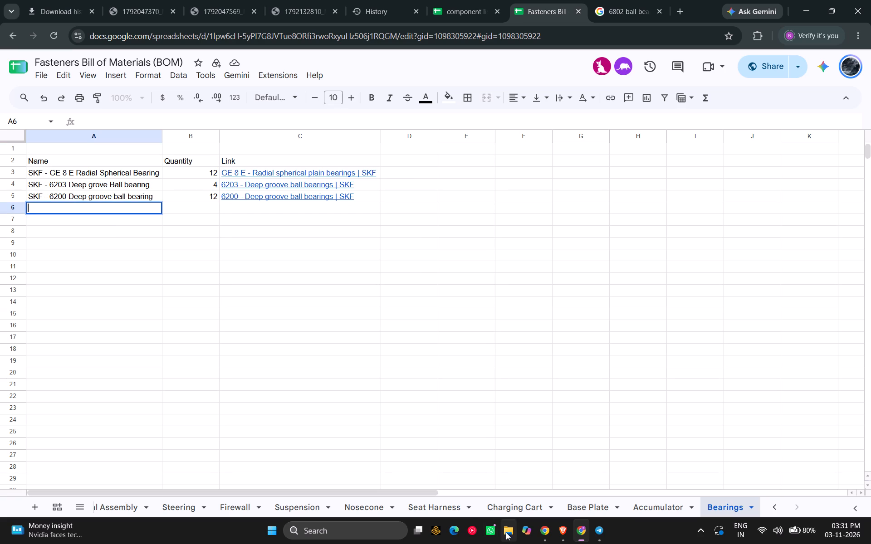
Browse the shopping results for the 6802 ball bearing search, reviewing the offered brands, variants and prices.
{"action": "left_click", "coordinate": [608, 11]}
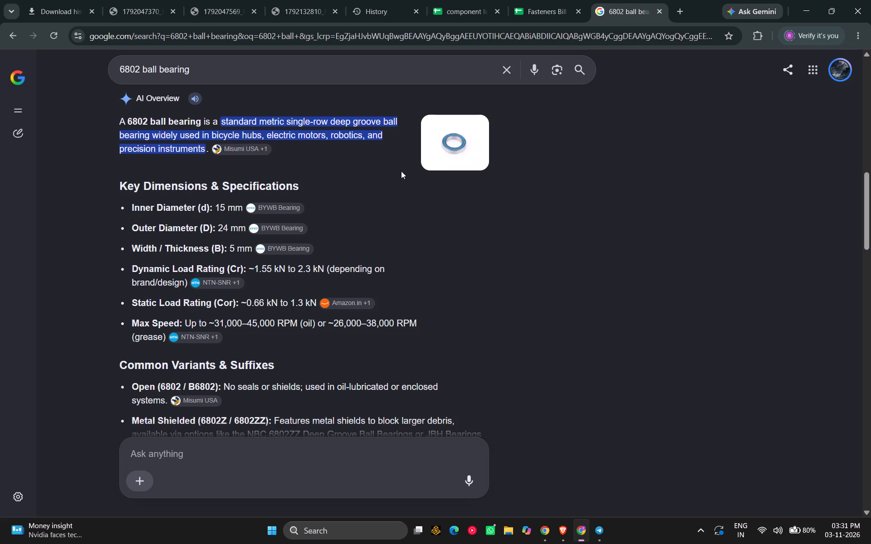
{"action": "scroll", "coordinate": [288, 235], "scroll_direction": "up", "scroll_amount": 8}
{"action": "scroll", "coordinate": [194, 210], "scroll_direction": "up", "scroll_amount": 5}
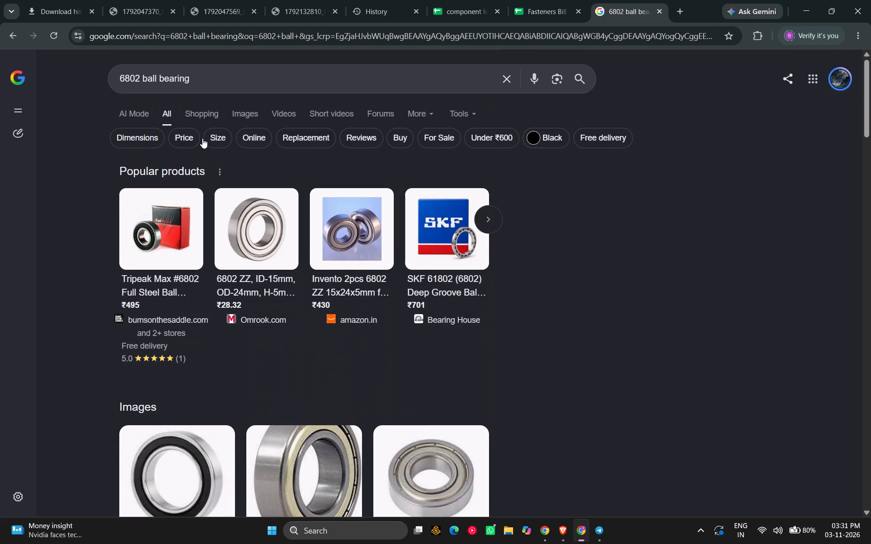
{"action": "left_click", "coordinate": [204, 113]}
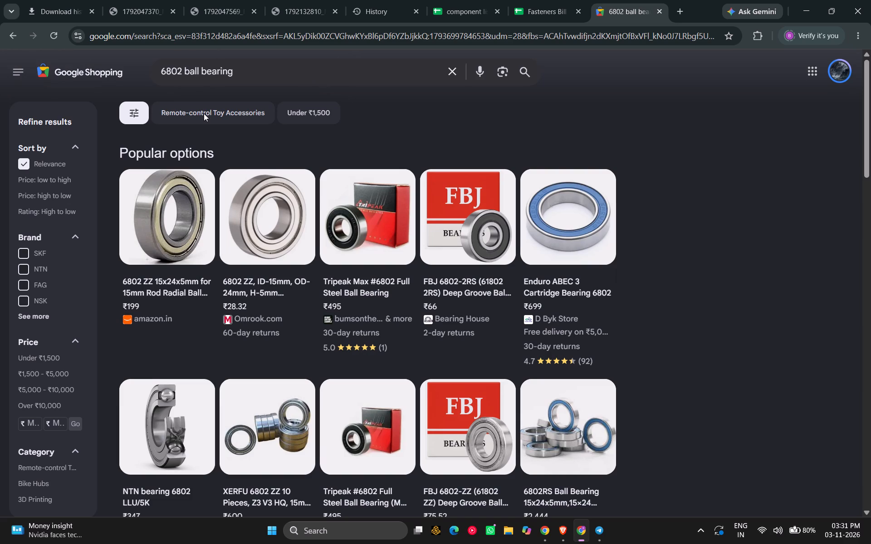
{"action": "scroll", "coordinate": [204, 113], "scroll_direction": "down", "scroll_amount": 1}
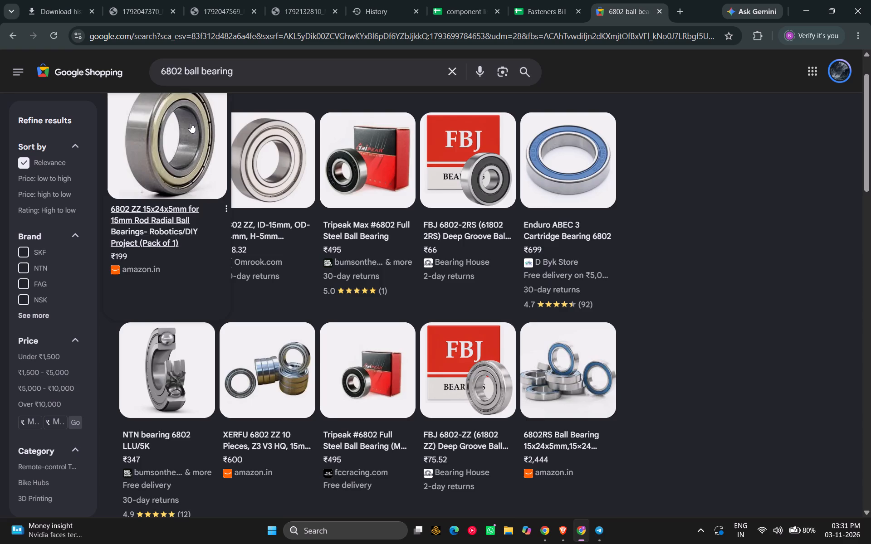
{"action": "scroll", "coordinate": [191, 122], "scroll_direction": "down", "scroll_amount": 9}
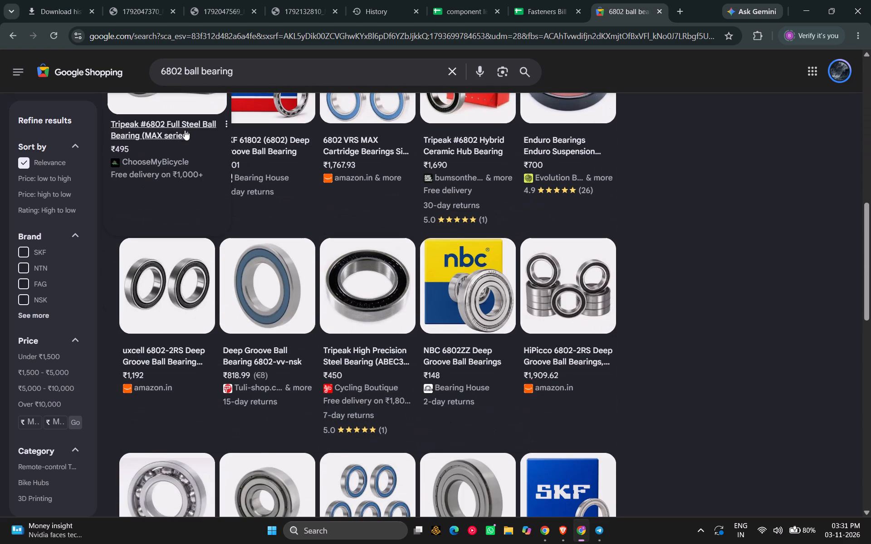
{"action": "scroll", "coordinate": [184, 133], "scroll_direction": "down", "scroll_amount": 3}
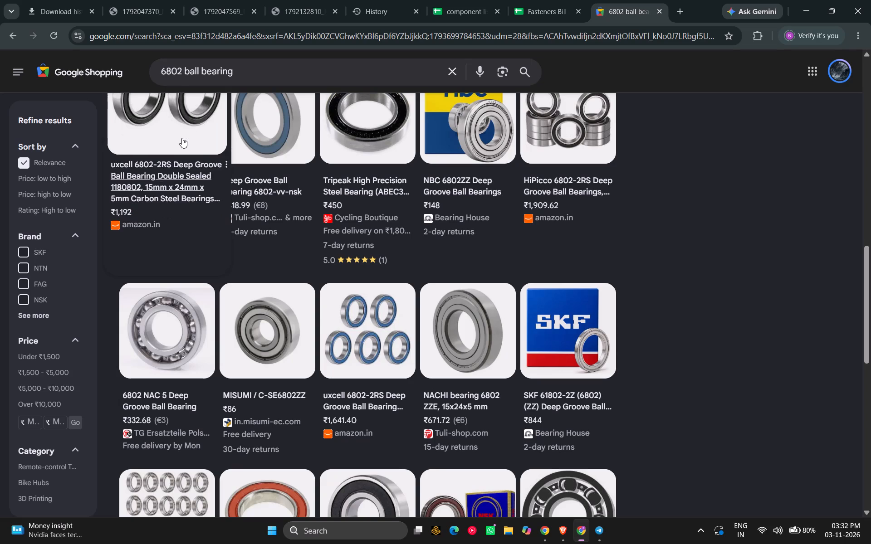
{"action": "scroll", "coordinate": [179, 140], "scroll_direction": "up", "scroll_amount": 14}
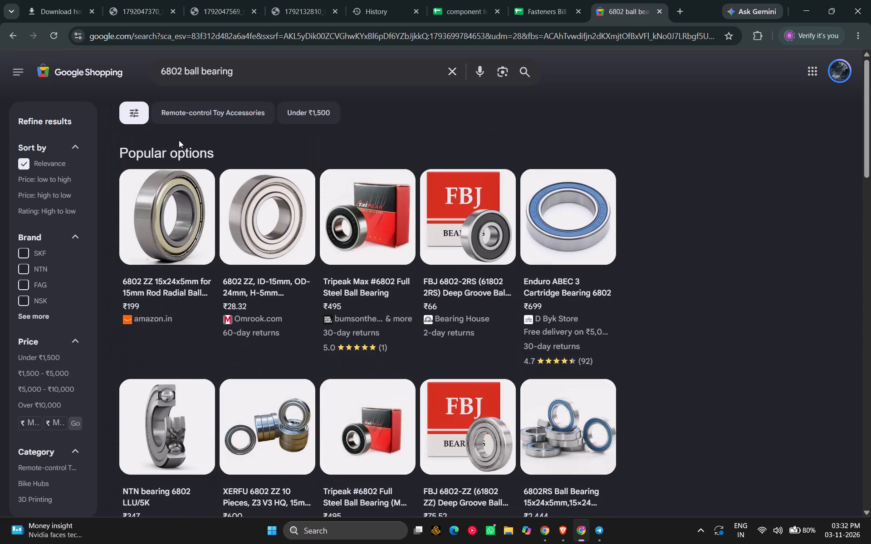
{"action": "scroll", "coordinate": [179, 140], "scroll_direction": "up", "scroll_amount": 7}
Return to the component list and look over its rows, including the new Grade column.
{"action": "left_click", "coordinate": [537, 0]}
{"action": "left_click", "coordinate": [481, 0]}
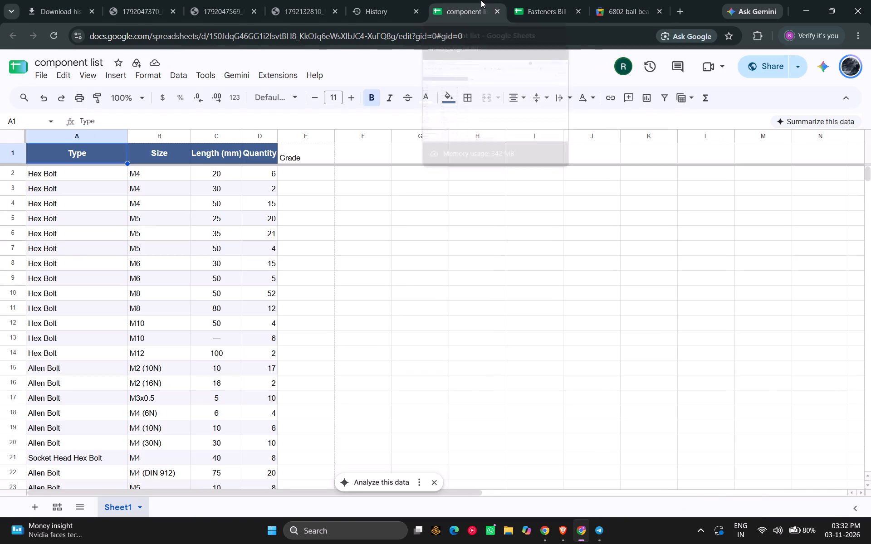
{"action": "scroll", "coordinate": [263, 255], "scroll_direction": "down", "scroll_amount": 12}
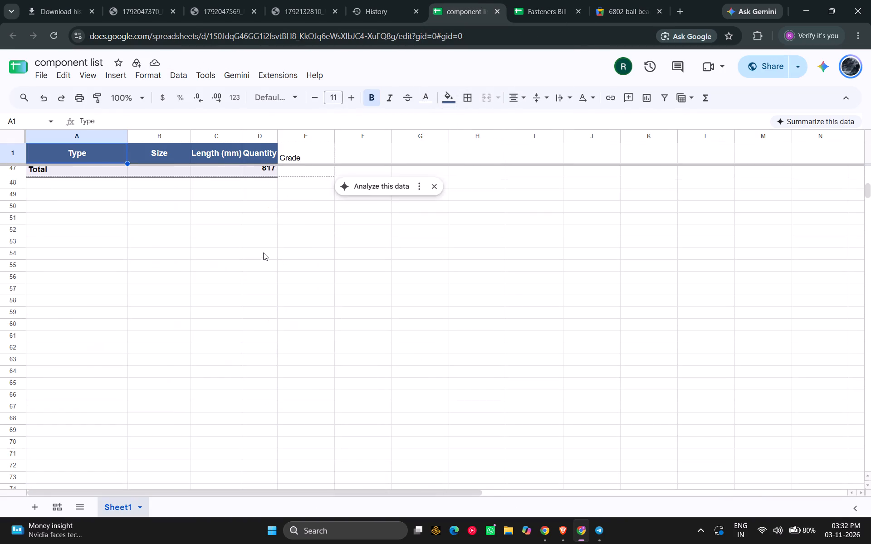
{"action": "scroll", "coordinate": [263, 253], "scroll_direction": "up", "scroll_amount": 20}
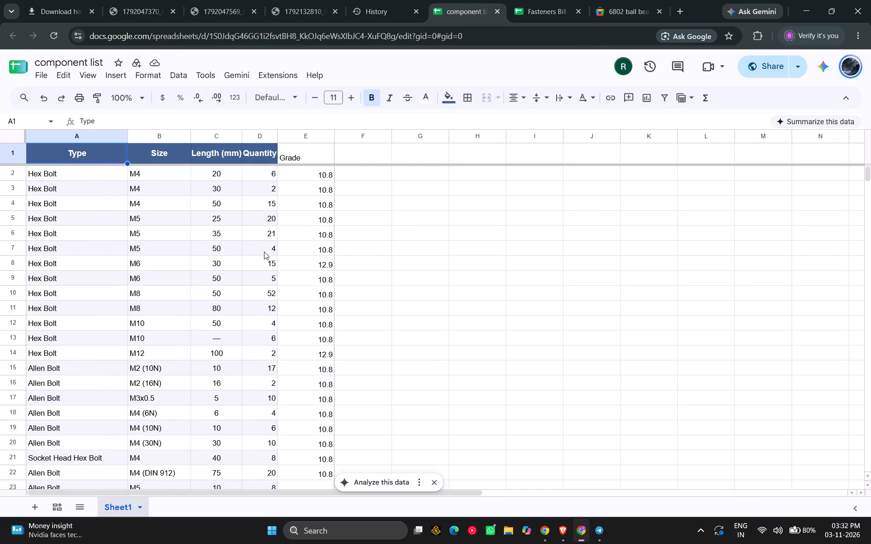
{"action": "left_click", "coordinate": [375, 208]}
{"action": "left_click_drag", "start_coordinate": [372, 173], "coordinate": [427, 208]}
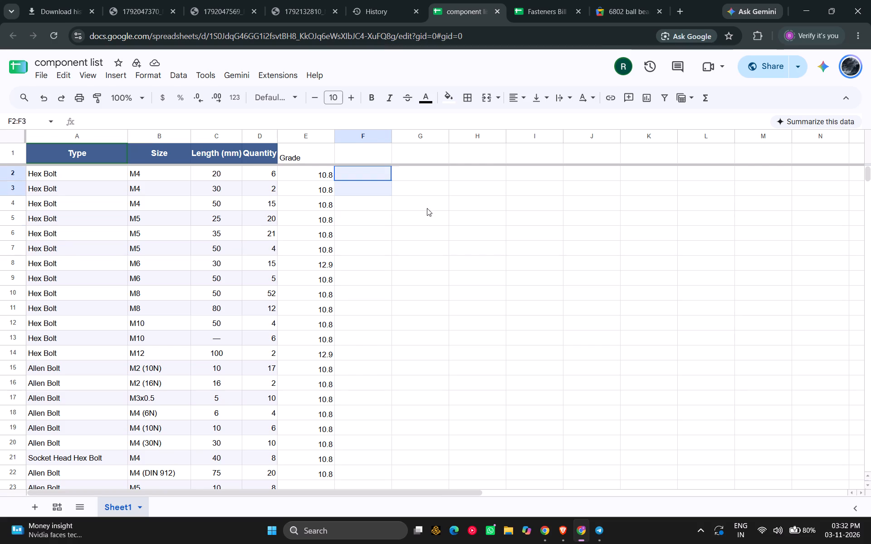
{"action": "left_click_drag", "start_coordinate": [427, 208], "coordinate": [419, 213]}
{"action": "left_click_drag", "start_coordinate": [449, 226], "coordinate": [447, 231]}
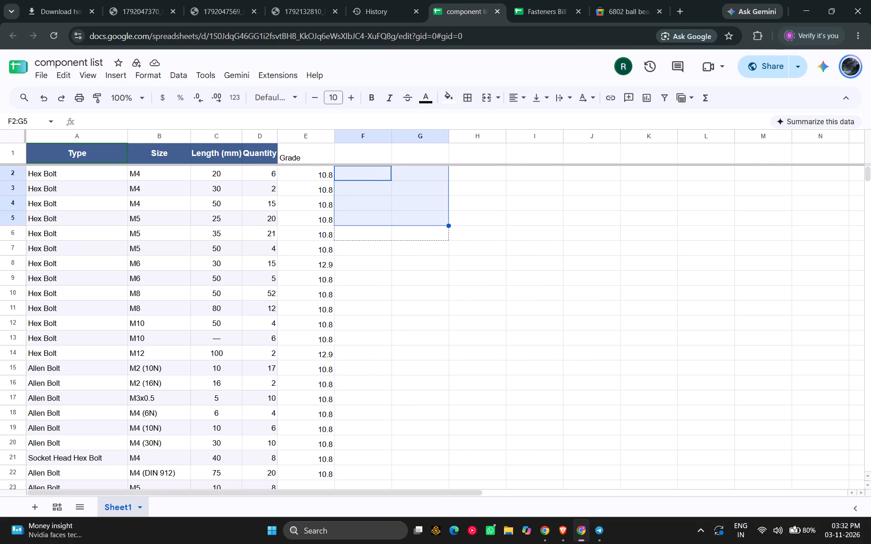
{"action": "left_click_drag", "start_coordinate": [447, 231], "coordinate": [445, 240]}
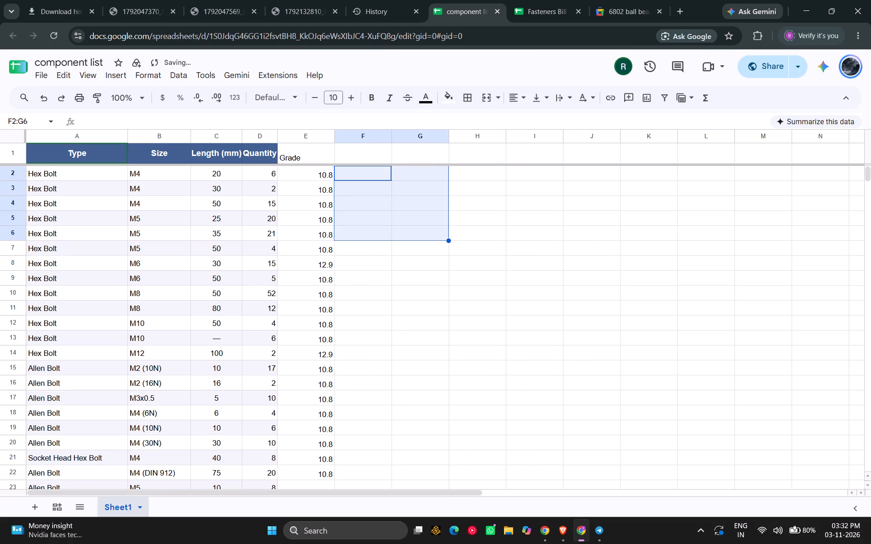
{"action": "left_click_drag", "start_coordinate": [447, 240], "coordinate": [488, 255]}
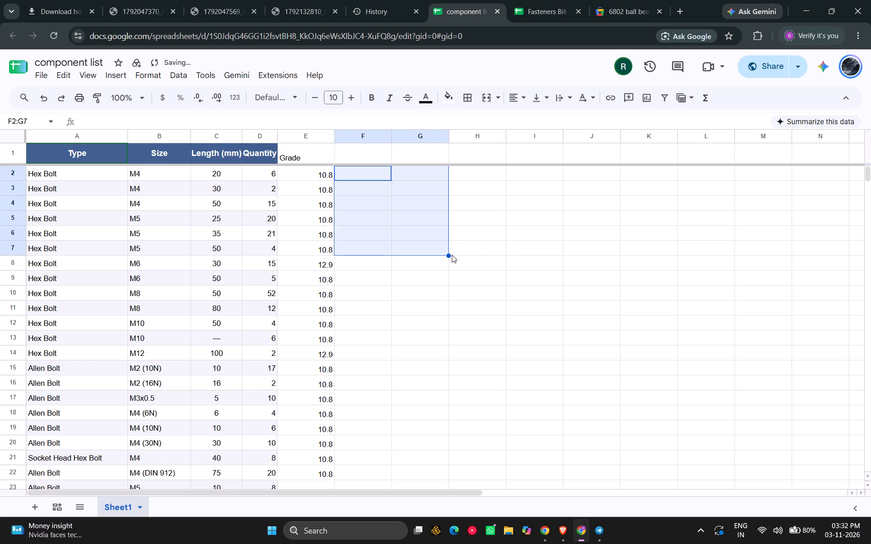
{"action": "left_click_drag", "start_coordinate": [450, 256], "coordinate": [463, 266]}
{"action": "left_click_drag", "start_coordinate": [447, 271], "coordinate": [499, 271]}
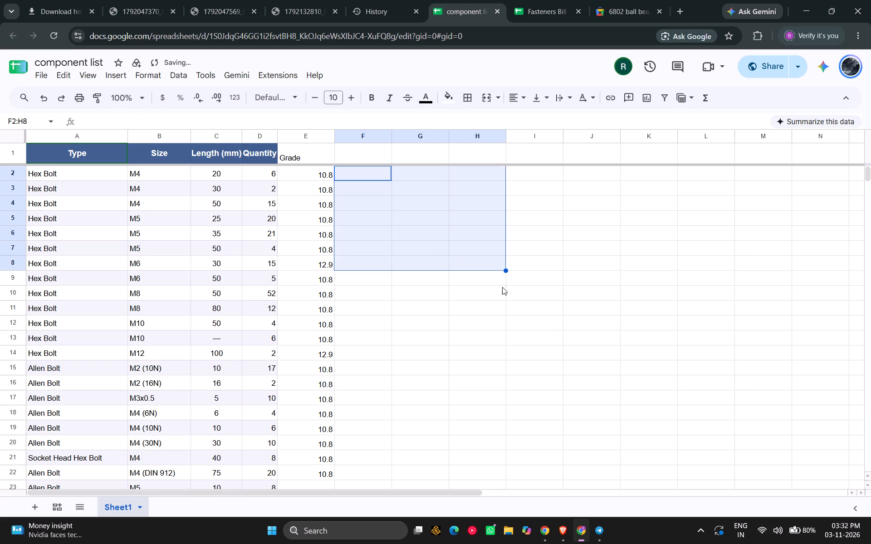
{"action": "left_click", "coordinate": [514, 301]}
Review the component list's types, sizes, lengths, quantities and grades from the hex bolts through the bearings to the Total row.
{"action": "scroll", "coordinate": [510, 303], "scroll_direction": "up", "scroll_amount": 6}
{"action": "scroll", "coordinate": [415, 252], "scroll_direction": "down", "scroll_amount": 11}
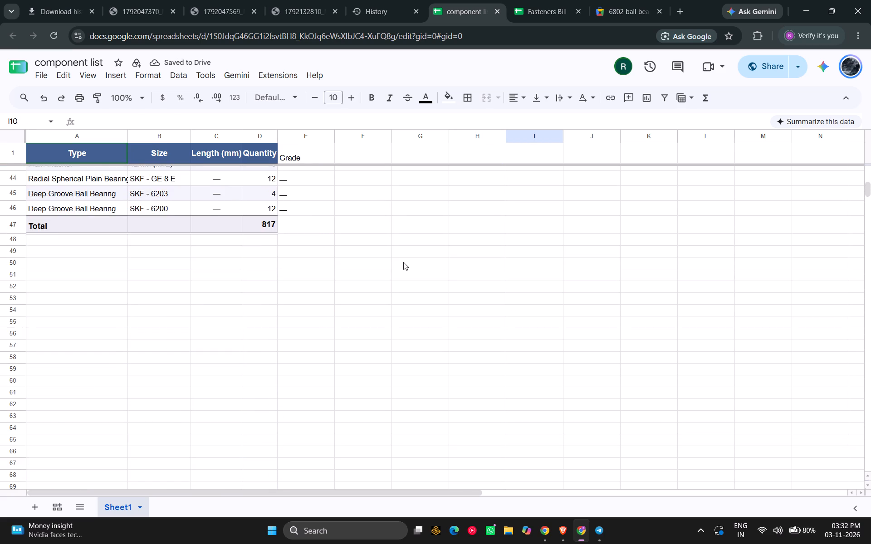
{"action": "scroll", "coordinate": [403, 262], "scroll_direction": "up", "scroll_amount": 20}
{"action": "scroll", "coordinate": [403, 262], "scroll_direction": "up", "scroll_amount": 4}
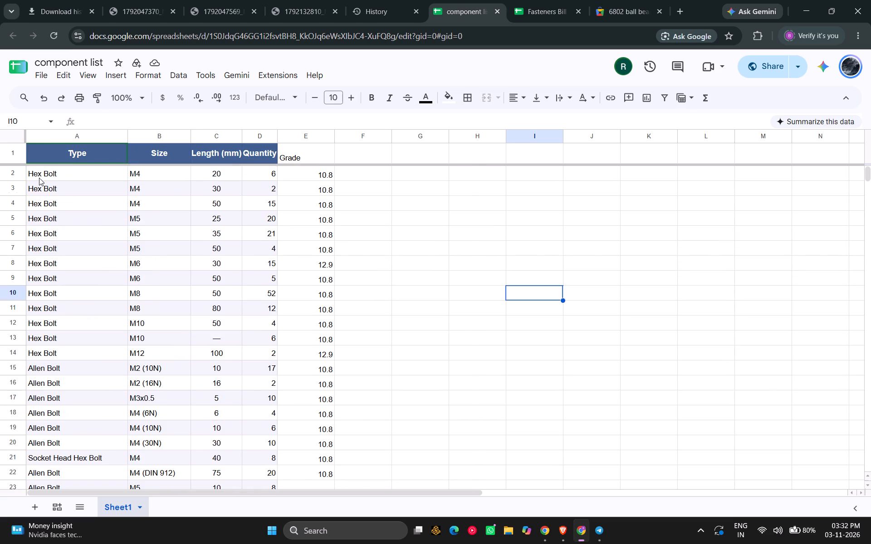
{"action": "left_click", "coordinate": [406, 230]}
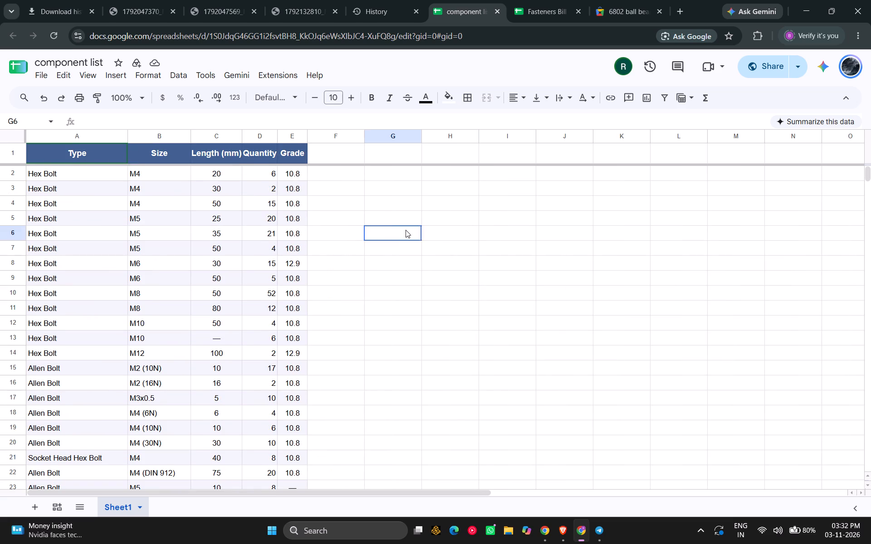
{"action": "scroll", "coordinate": [403, 235], "scroll_direction": "down", "scroll_amount": 11}
{"action": "scroll", "coordinate": [352, 264], "scroll_direction": "up", "scroll_amount": 6}
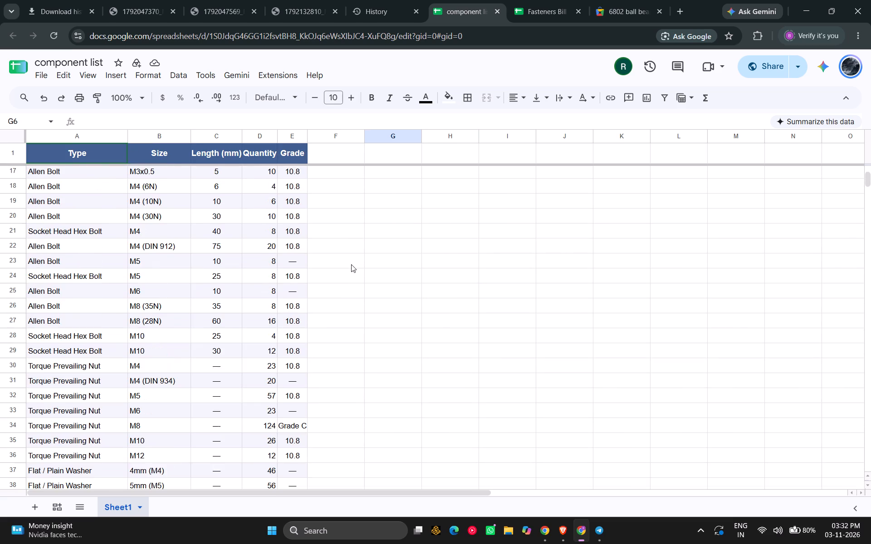
{"action": "scroll", "coordinate": [351, 264], "scroll_direction": "up", "scroll_amount": 9}
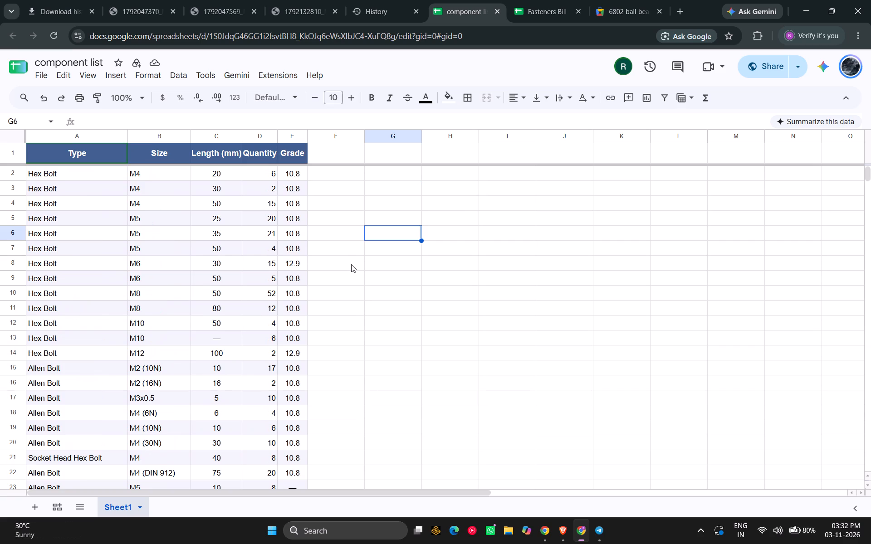
{"action": "scroll", "coordinate": [64, 248], "scroll_direction": "down", "scroll_amount": 6}
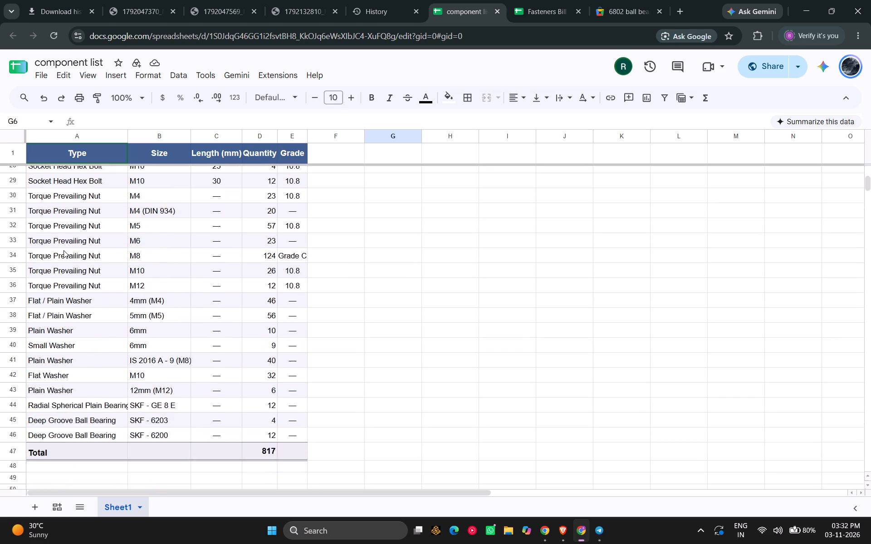
{"action": "scroll", "coordinate": [64, 250], "scroll_direction": "down", "scroll_amount": 2}
{"action": "scroll", "coordinate": [64, 250], "scroll_direction": "up", "scroll_amount": 14}
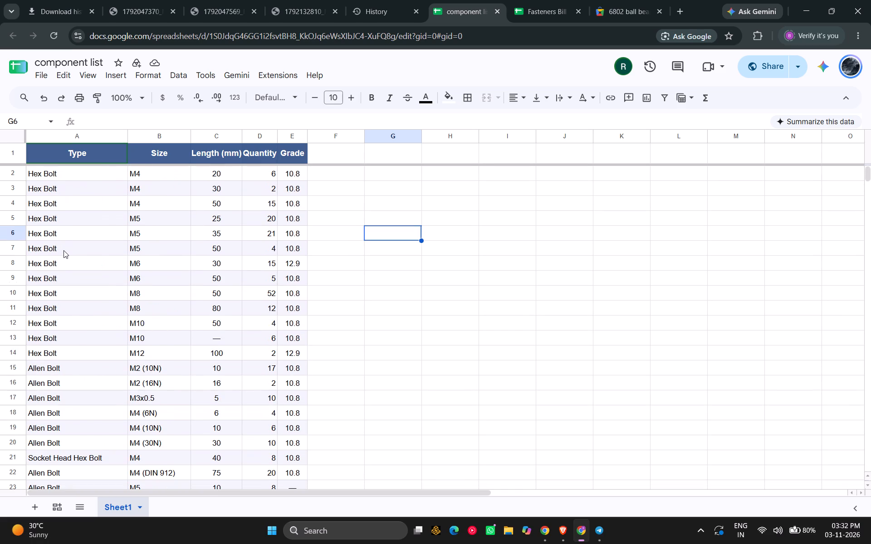
{"action": "scroll", "coordinate": [64, 250], "scroll_direction": "down", "scroll_amount": 5}
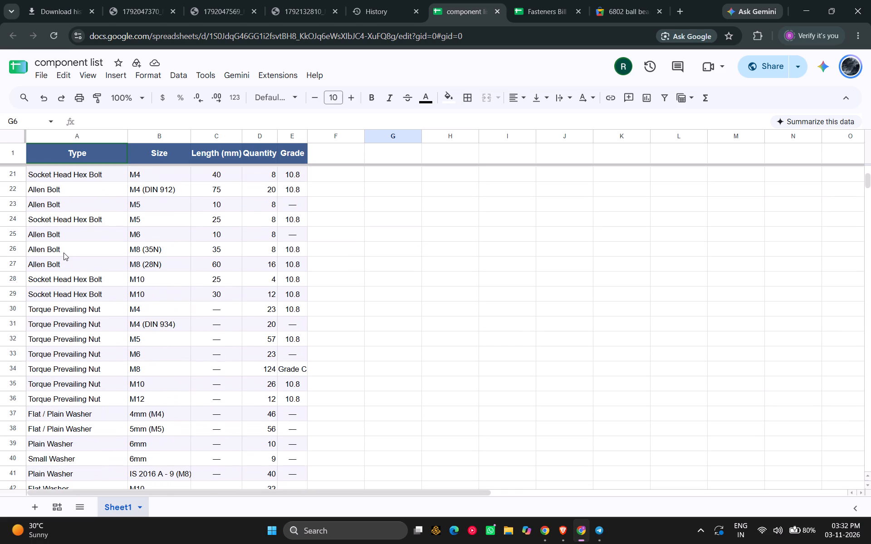
{"action": "scroll", "coordinate": [64, 253], "scroll_direction": "up", "scroll_amount": 6}
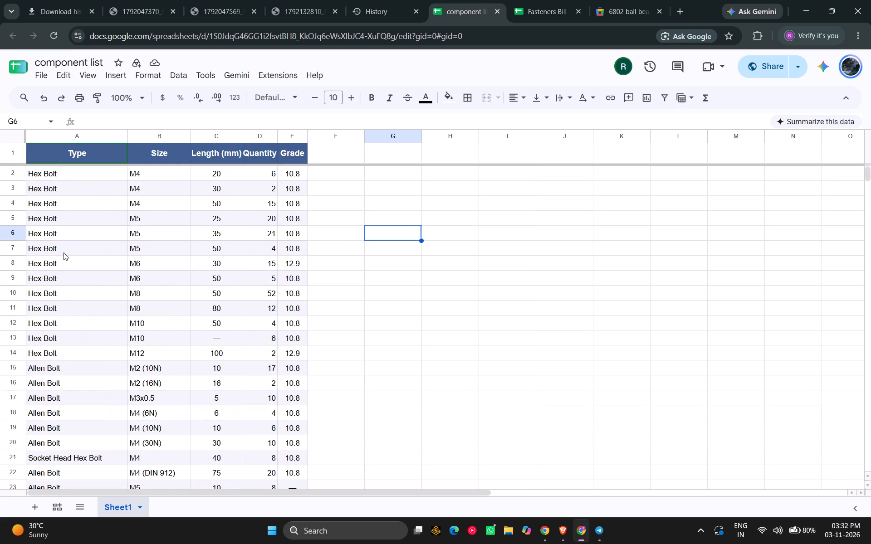
{"action": "scroll", "coordinate": [64, 253], "scroll_direction": "down", "scroll_amount": 3}
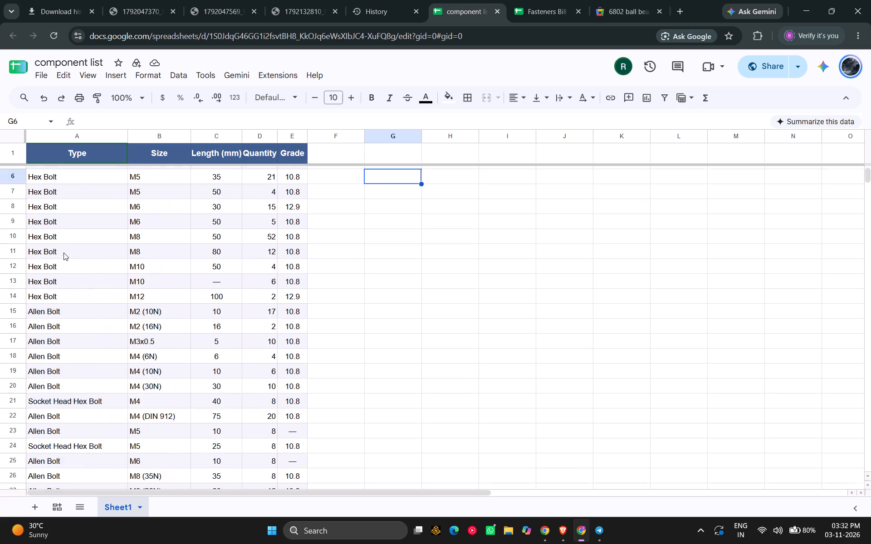
{"action": "scroll", "coordinate": [64, 253], "scroll_direction": "down", "scroll_amount": 3}
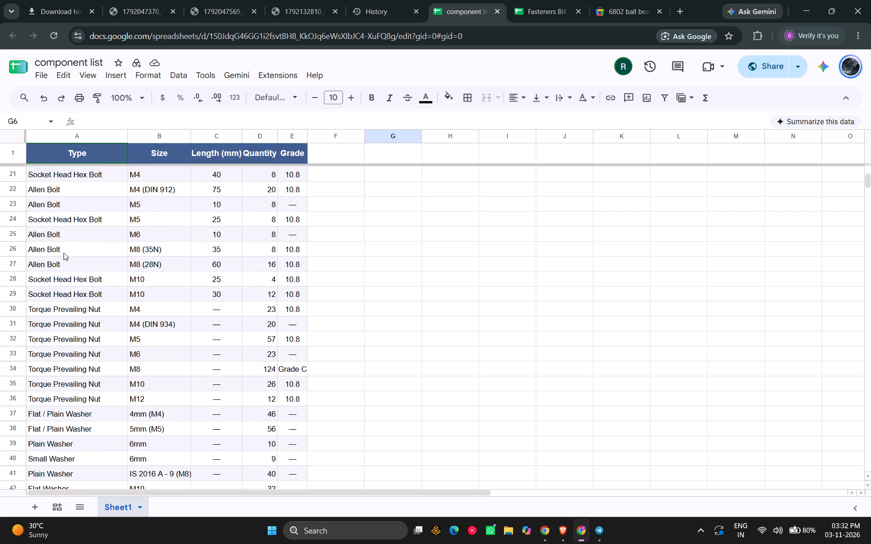
{"action": "scroll", "coordinate": [64, 253], "scroll_direction": "down", "scroll_amount": 3}
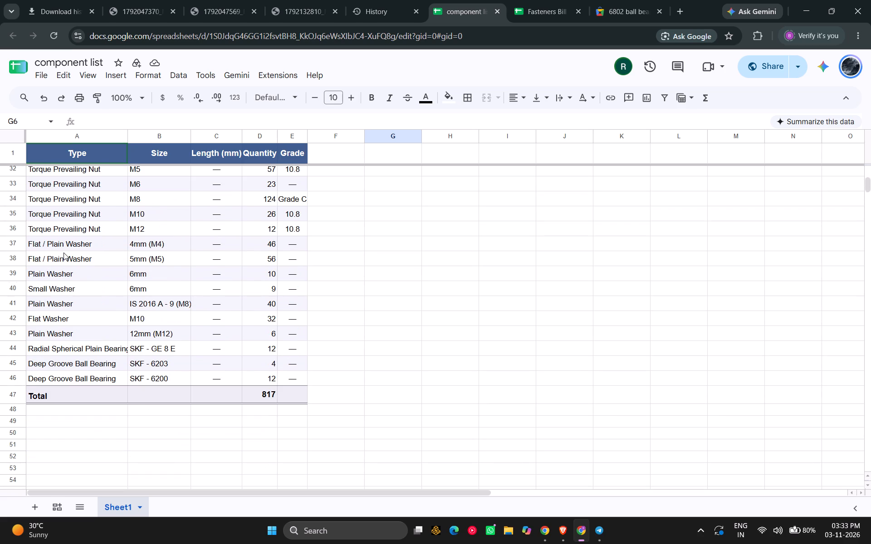
{"action": "scroll", "coordinate": [64, 253], "scroll_direction": "up", "scroll_amount": 17}
{"action": "scroll", "coordinate": [64, 253], "scroll_direction": "up", "scroll_amount": 9}
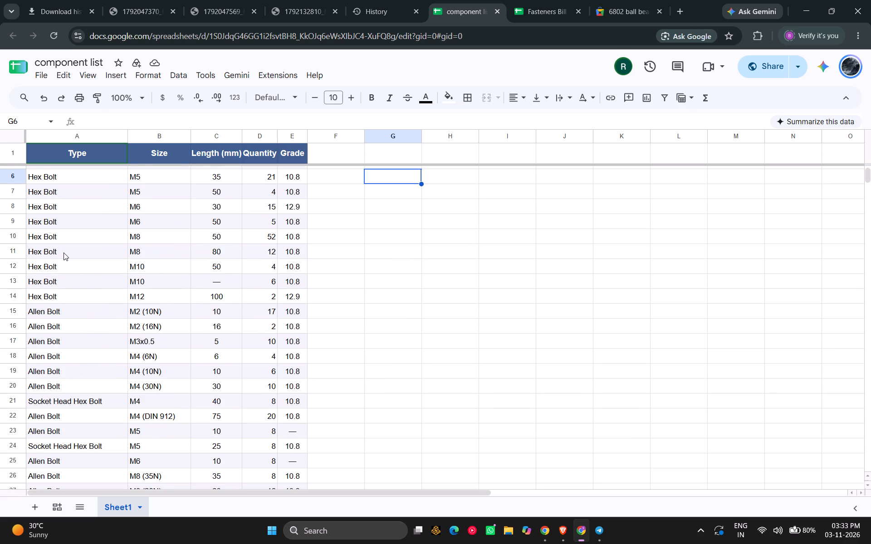
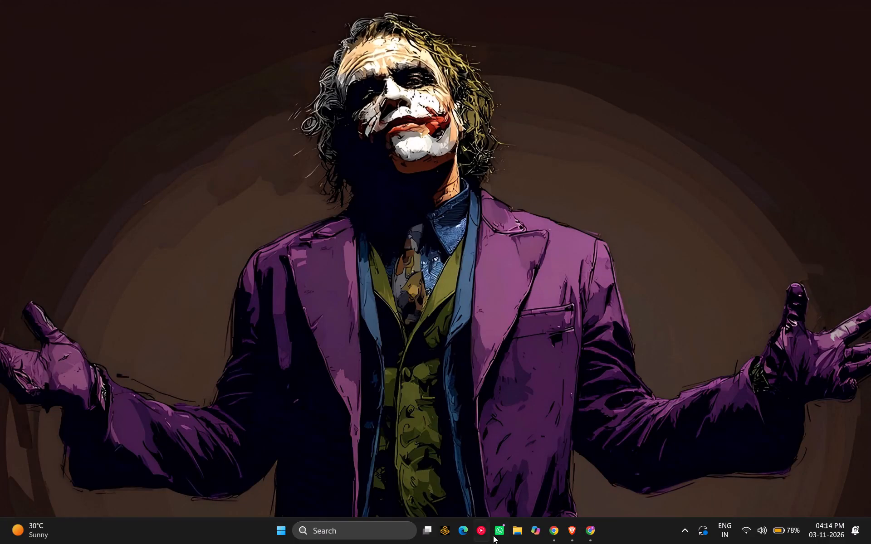
Switch back to Chrome and reload the component list spreadsheet.
{"action": "left_click", "coordinate": [587, 533]}
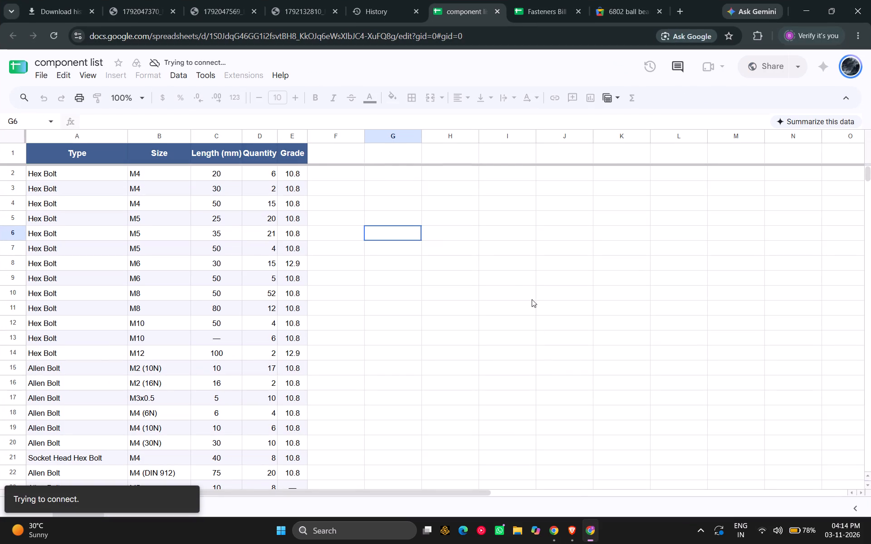
{"action": "left_click", "coordinate": [52, 34]}
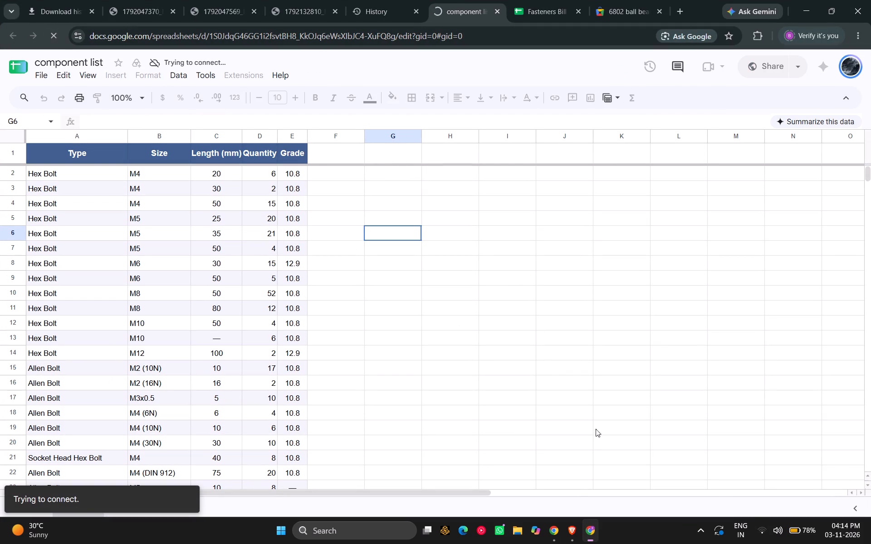
Switch the Wi-Fi connection to the D-Link_DIR-615 network.
{"action": "left_click", "coordinate": [758, 536]}
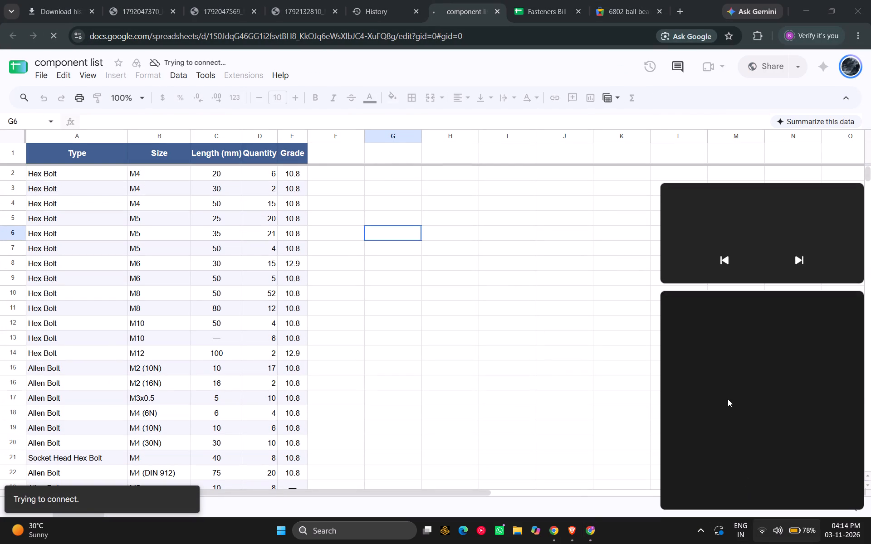
{"action": "left_click", "coordinate": [721, 322]}
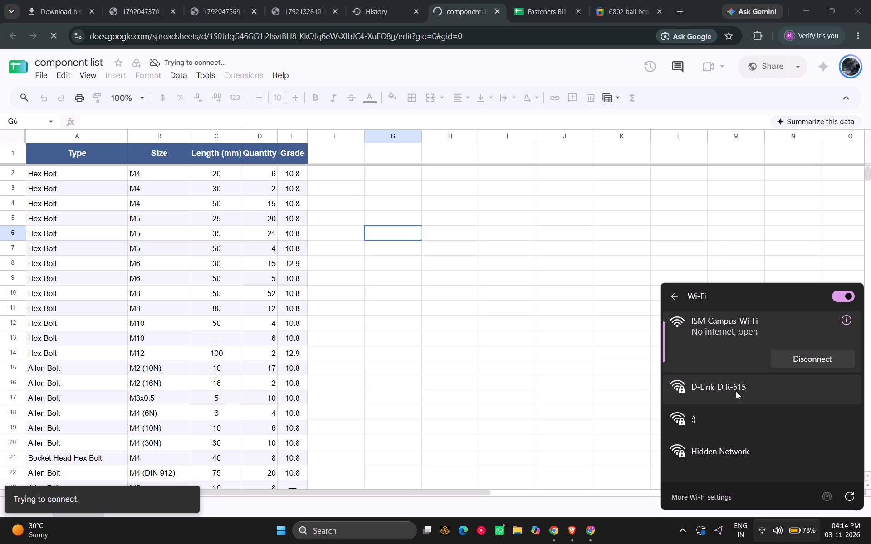
{"action": "left_click", "coordinate": [756, 400]}
{"action": "left_click", "coordinate": [794, 407]}
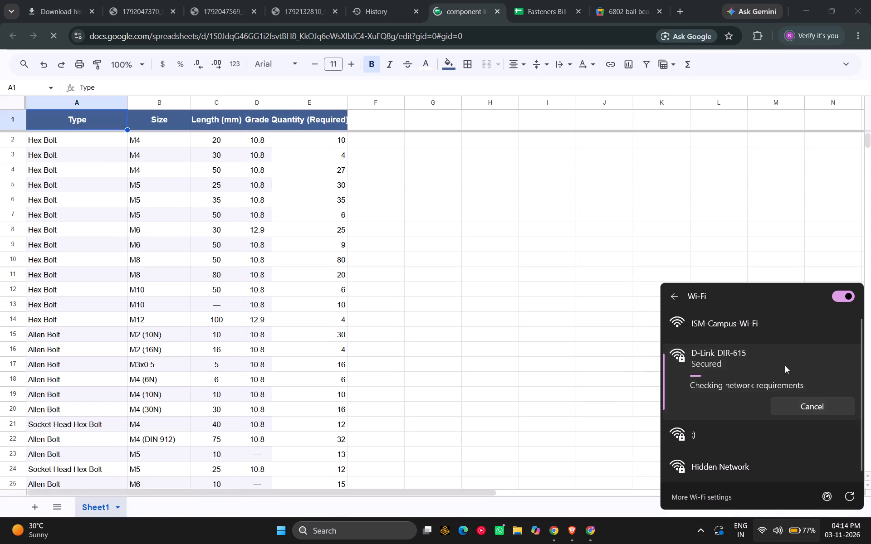
Look over the component list's Grade and Quantity (Required) columns, reloading the spreadsheet to check for its latest version.
{"action": "left_click", "coordinate": [408, 236]}
{"action": "scroll", "coordinate": [408, 236], "scroll_direction": "down", "scroll_amount": 7}
{"action": "scroll", "coordinate": [408, 236], "scroll_direction": "up", "scroll_amount": 2}
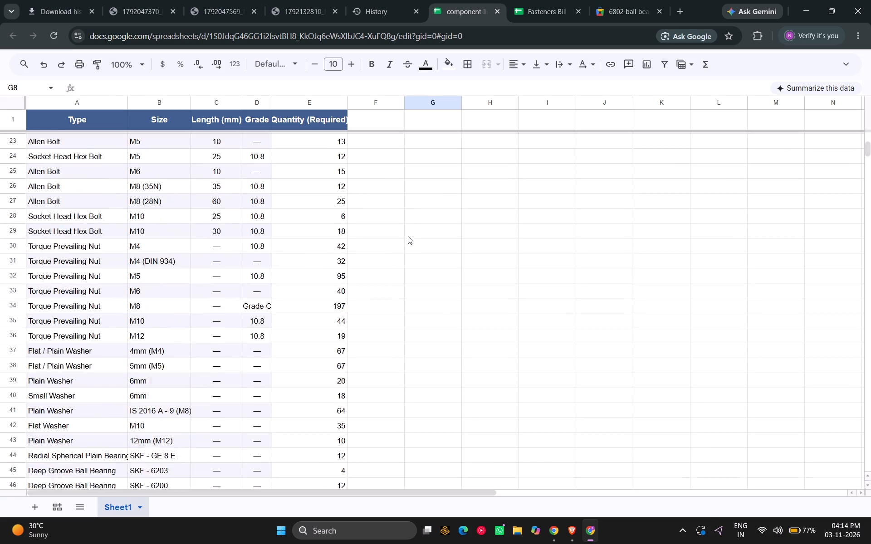
{"action": "scroll", "coordinate": [408, 236], "scroll_direction": "up", "scroll_amount": 4}
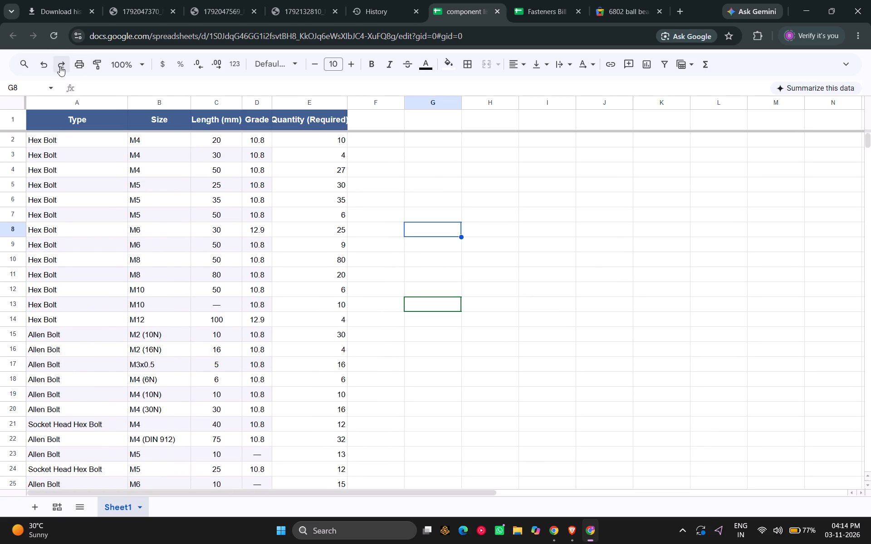
{"action": "left_click", "coordinate": [55, 31]}
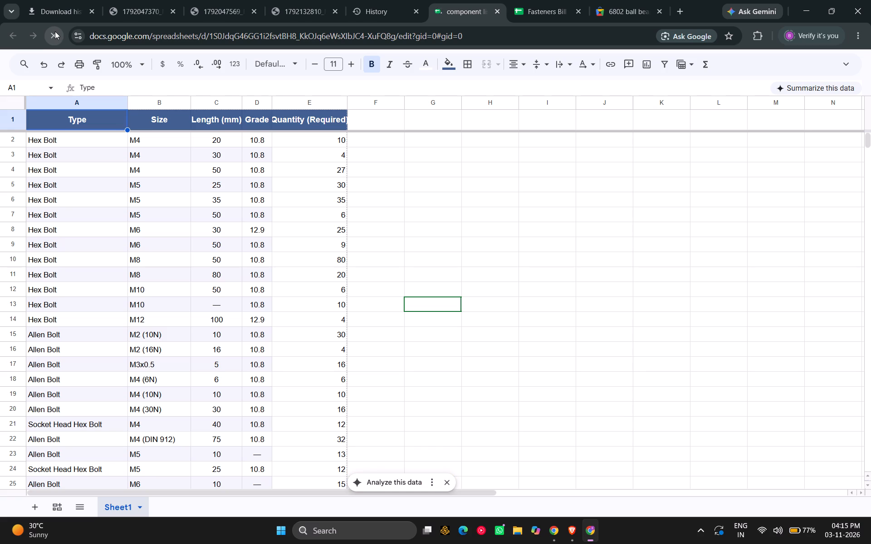
{"action": "scroll", "coordinate": [210, 186], "scroll_direction": "up", "scroll_amount": 5}
{"action": "left_click", "coordinate": [48, 38]}
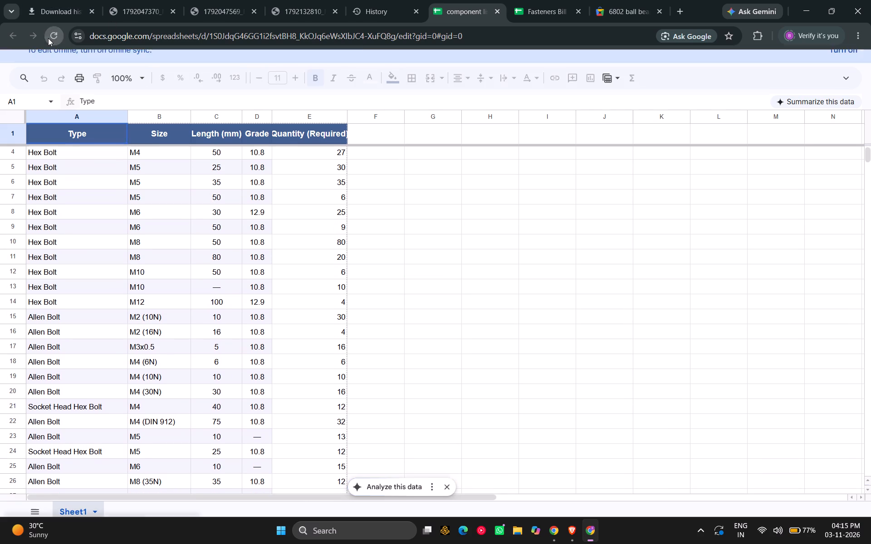
{"action": "scroll", "coordinate": [328, 273], "scroll_direction": "up", "scroll_amount": 4}
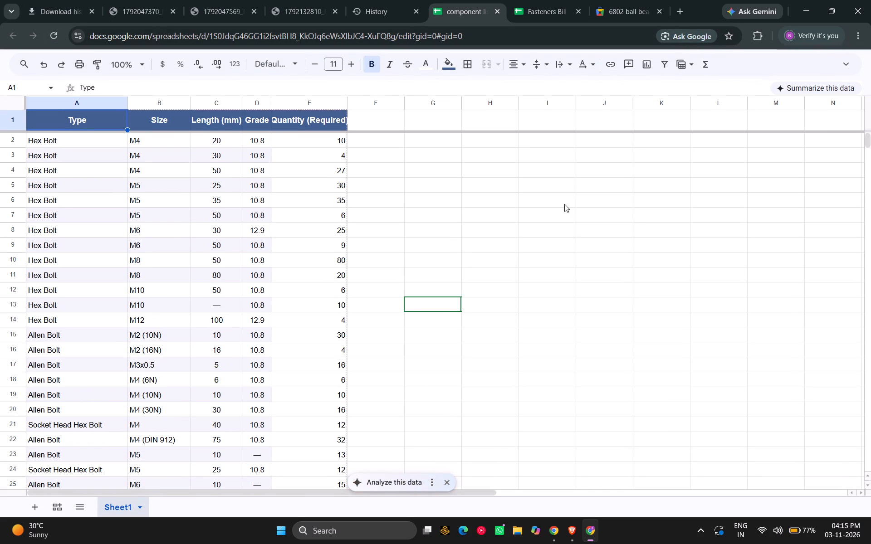
{"action": "scroll", "coordinate": [564, 204], "scroll_direction": "up", "scroll_amount": 3}
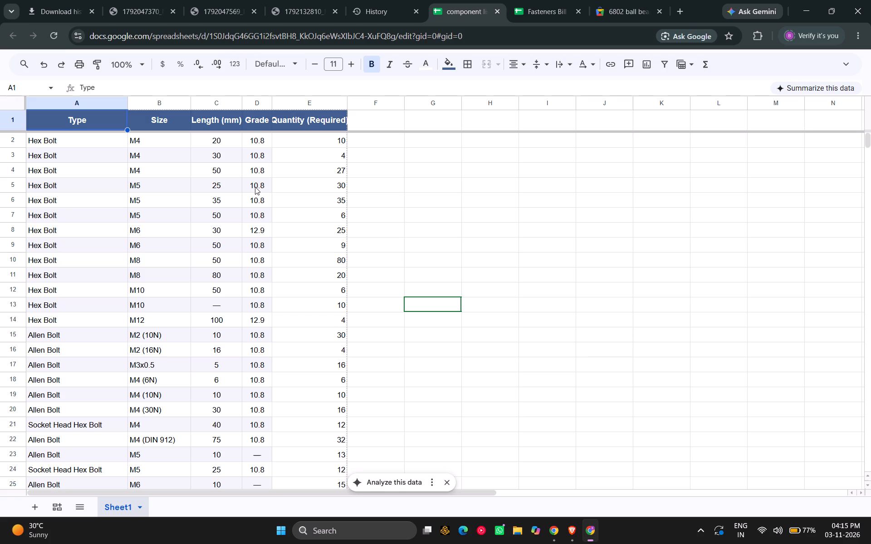
{"action": "scroll", "coordinate": [255, 187], "scroll_direction": "up", "scroll_amount": 3}
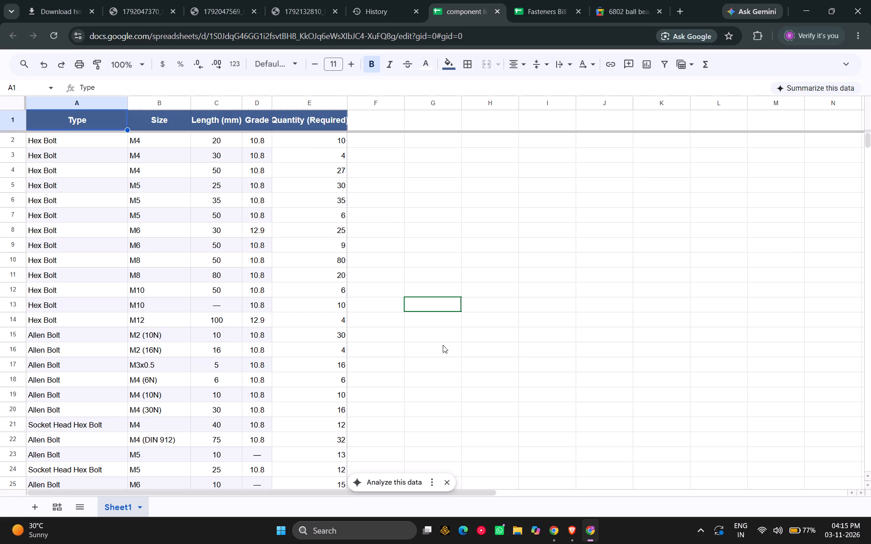
Recheck the component list's sizes, lengths, grades and required quantities, from the hex bolts through the allen bolts, nuts and washers.
{"action": "scroll", "coordinate": [460, 391], "scroll_direction": "down", "scroll_amount": 9}
{"action": "scroll", "coordinate": [460, 391], "scroll_direction": "up", "scroll_amount": 8}
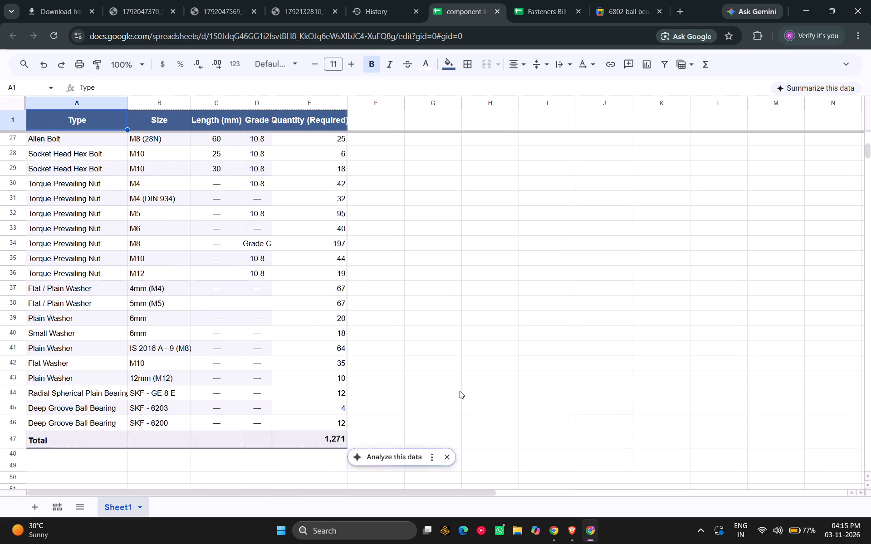
{"action": "scroll", "coordinate": [460, 391], "scroll_direction": "up", "scroll_amount": 3}
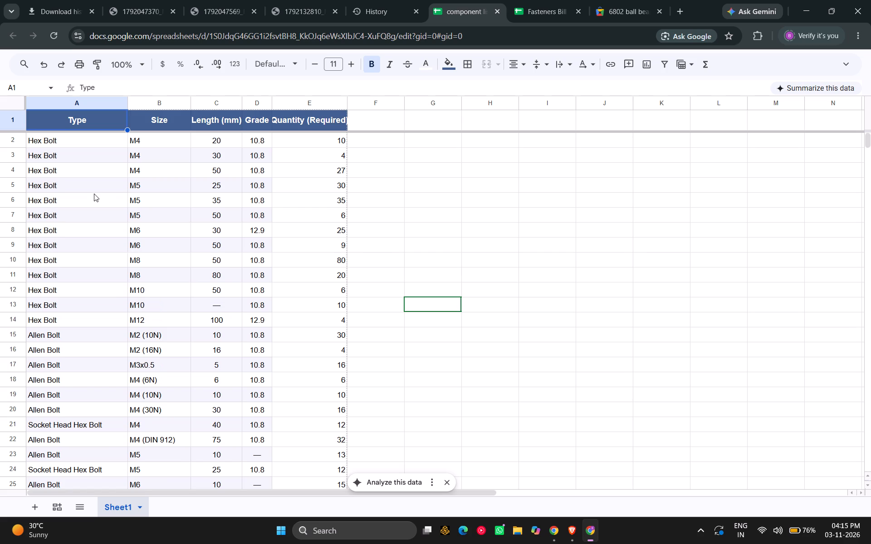
{"action": "scroll", "coordinate": [98, 287], "scroll_direction": "down", "scroll_amount": 2}
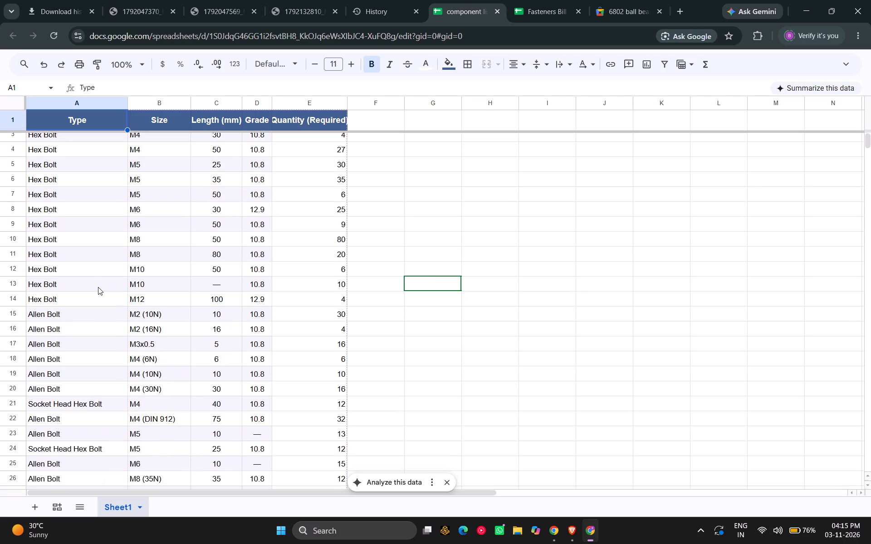
{"action": "scroll", "coordinate": [98, 287], "scroll_direction": "down", "scroll_amount": 2}
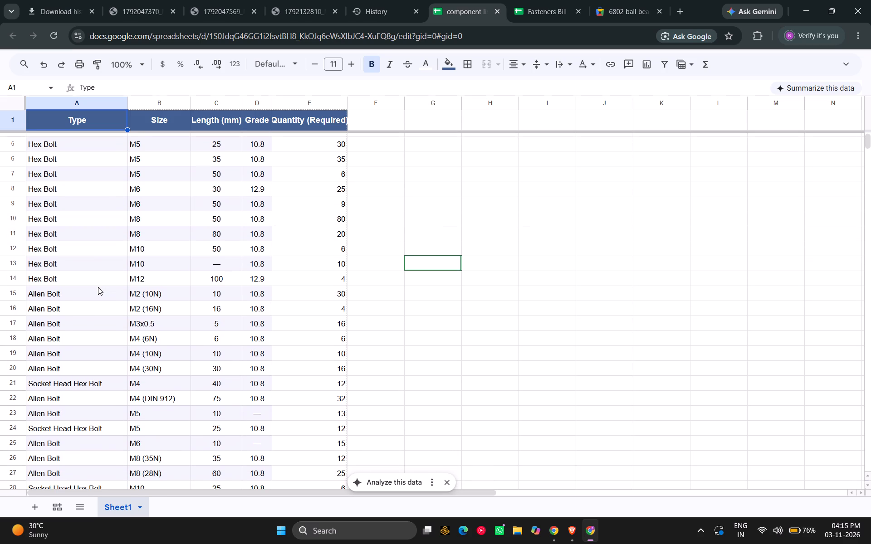
{"action": "scroll", "coordinate": [98, 287], "scroll_direction": "down", "scroll_amount": 4}
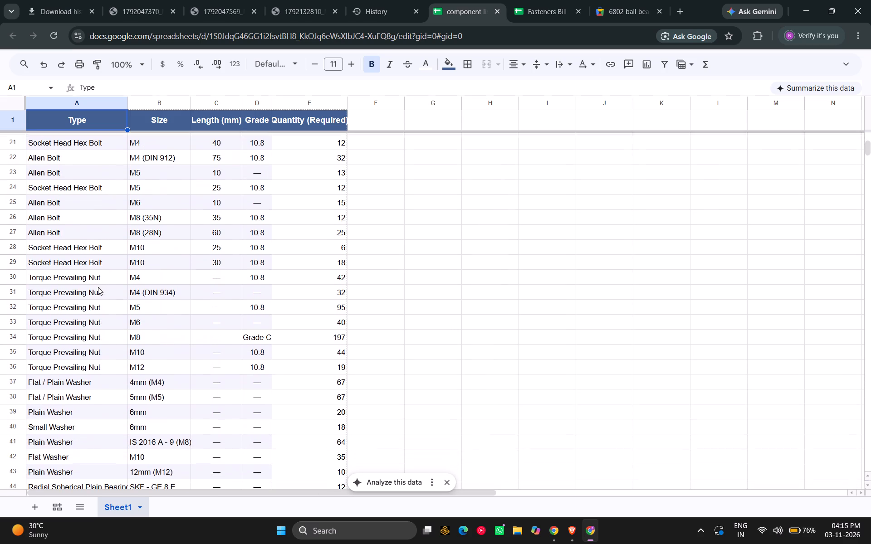
Look over the component list's allen bolt, nut, washer and bearing rows, and return to the hex bolts at the beginning.
{"action": "scroll", "coordinate": [98, 287], "scroll_direction": "down", "scroll_amount": 2}
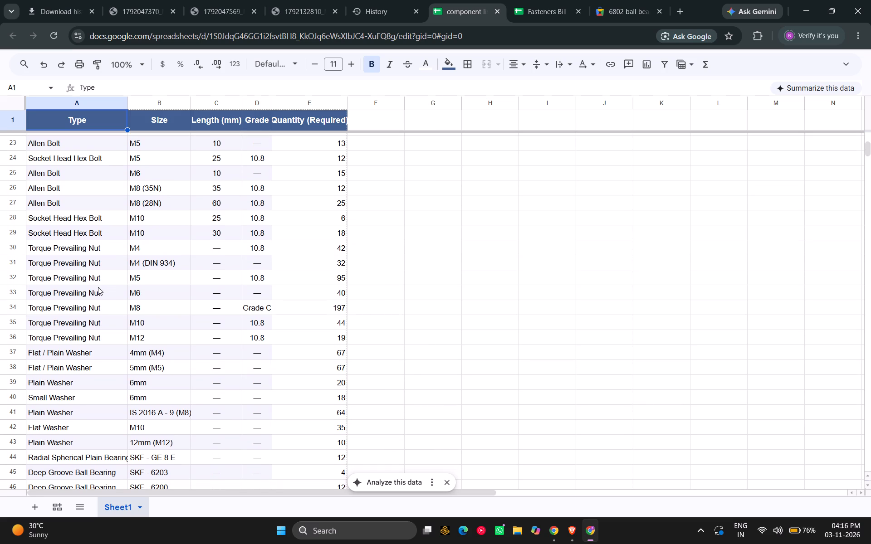
{"action": "scroll", "coordinate": [98, 287], "scroll_direction": "down", "scroll_amount": 1}
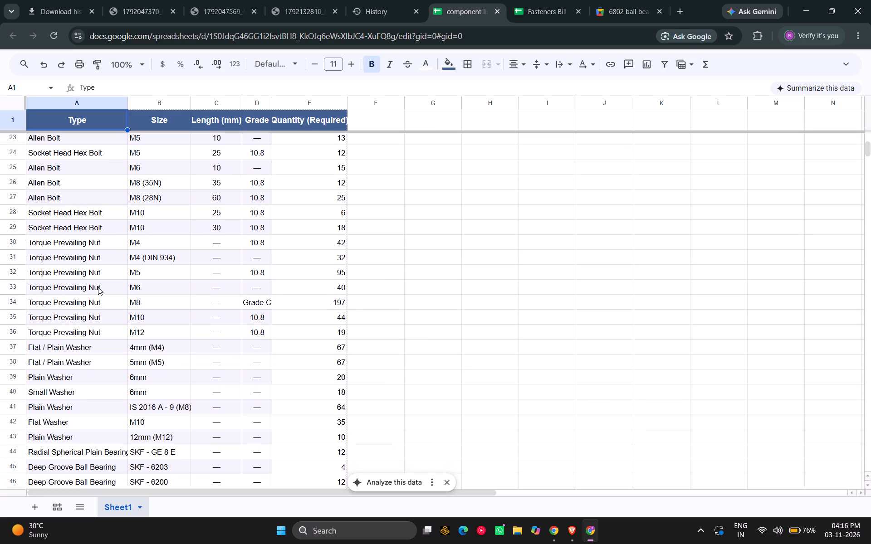
{"action": "scroll", "coordinate": [98, 287], "scroll_direction": "down", "scroll_amount": 1}
{"action": "scroll", "coordinate": [98, 287], "scroll_direction": "up", "scroll_amount": 1}
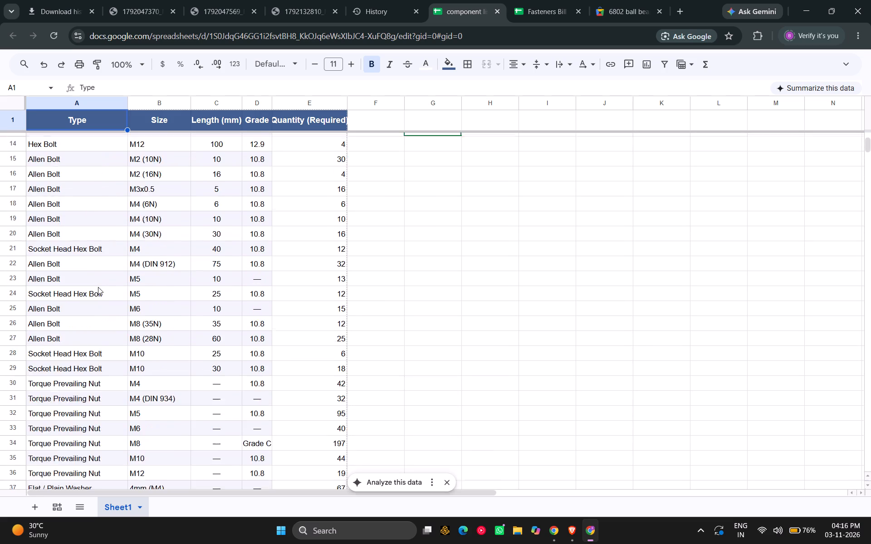
{"action": "scroll", "coordinate": [98, 287], "scroll_direction": "up", "scroll_amount": 8}
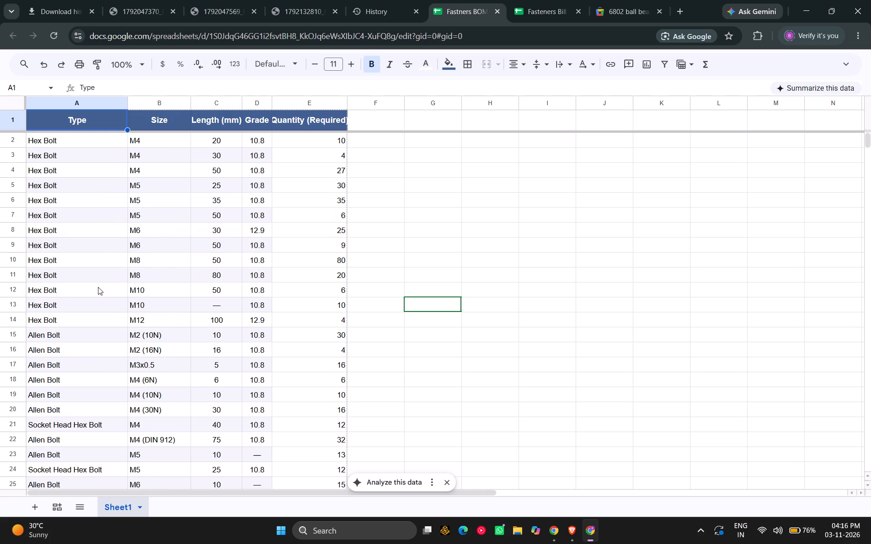
Copy the web address of the fasteners component list spreadsheet.
{"action": "left_click", "coordinate": [477, 33]}
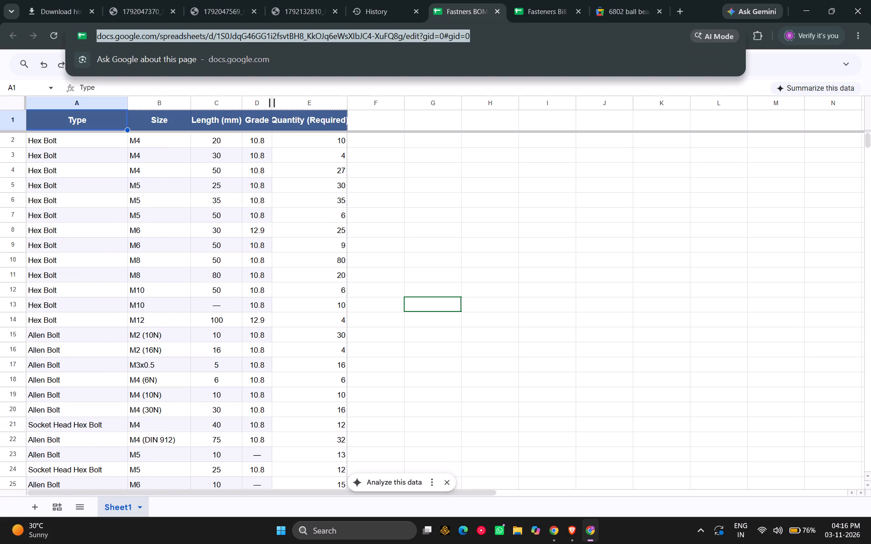
{"action": "key", "text": "ctrl+c"}
{"action": "key", "text": "ctrl+c"}
{"action": "key", "text": "ctrl+c"}
{"action": "key", "text": "ctrl+c"}
{"action": "key", "text": "ctrl+c"}
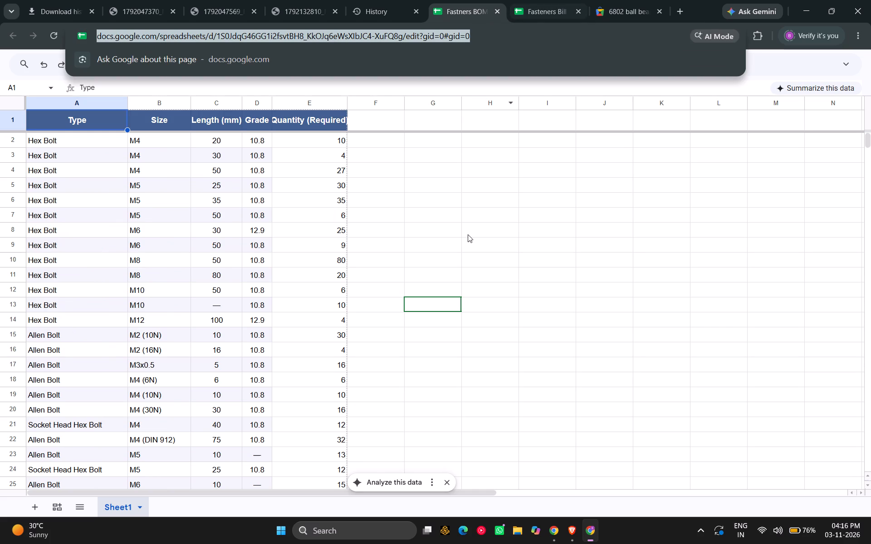
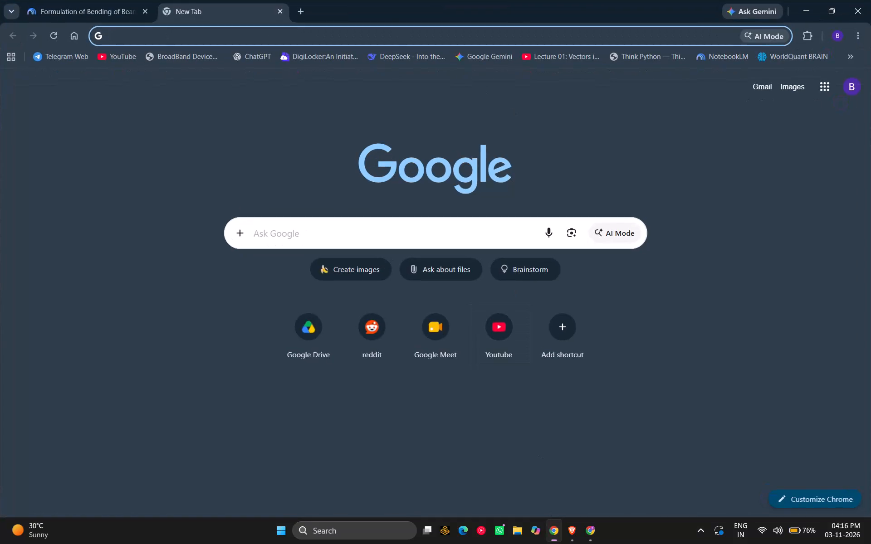
Open WhatsApp Web at web.whatsapp.com in the new Chrome tab.
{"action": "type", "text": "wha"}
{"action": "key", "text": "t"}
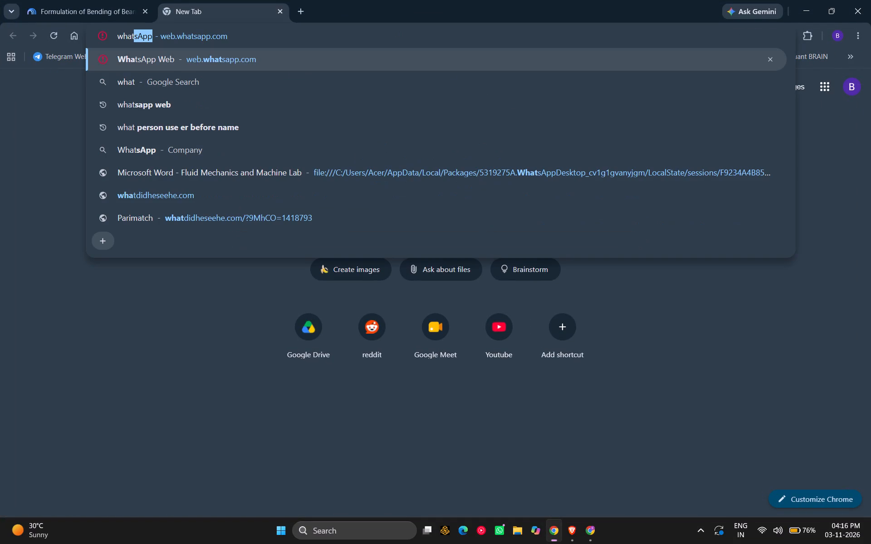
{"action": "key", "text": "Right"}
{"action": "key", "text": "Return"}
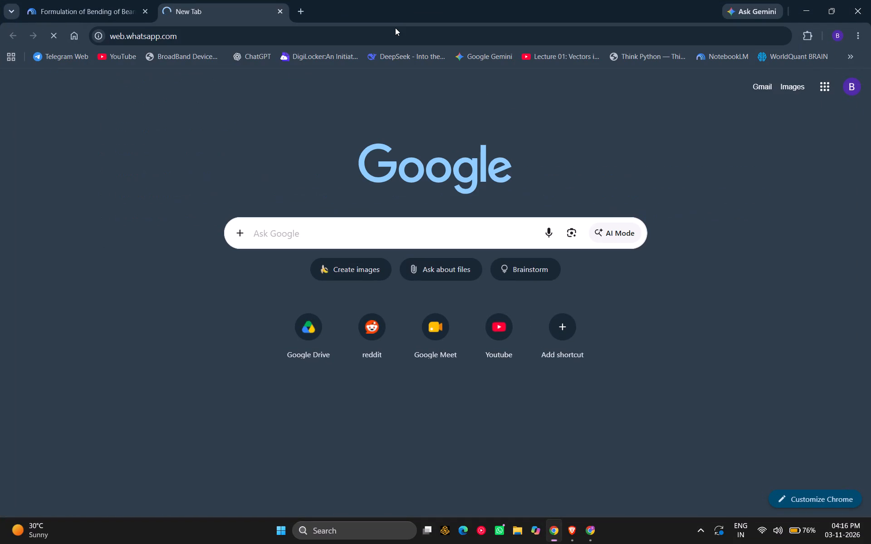
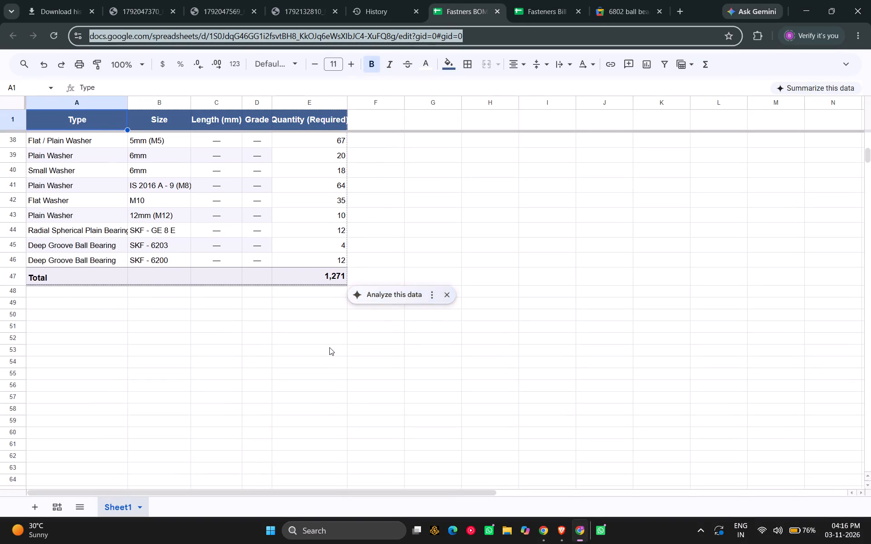
Open the required quantity cell of the M10 flat washer in the component list for editing.
{"action": "scroll", "coordinate": [329, 347], "scroll_direction": "up", "scroll_amount": 7}
{"action": "scroll", "coordinate": [329, 347], "scroll_direction": "down", "scroll_amount": 1}
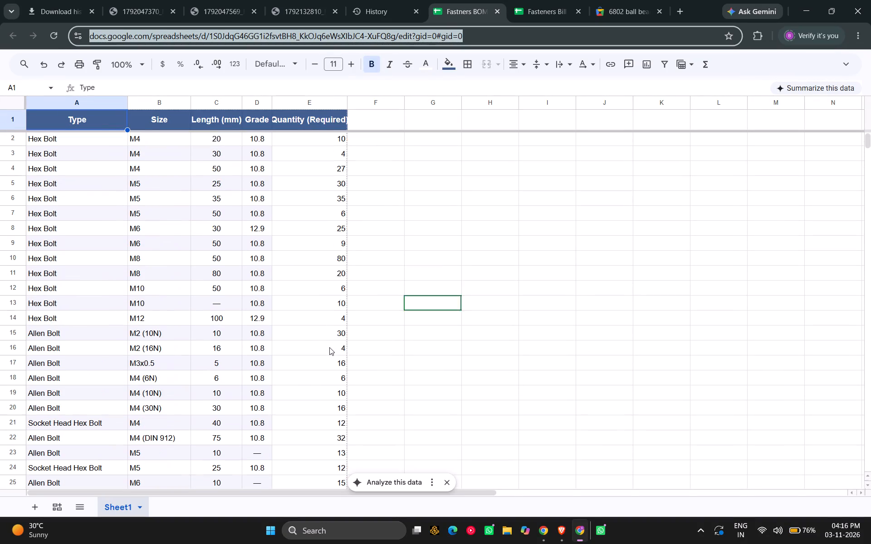
{"action": "scroll", "coordinate": [329, 347], "scroll_direction": "down", "scroll_amount": 7}
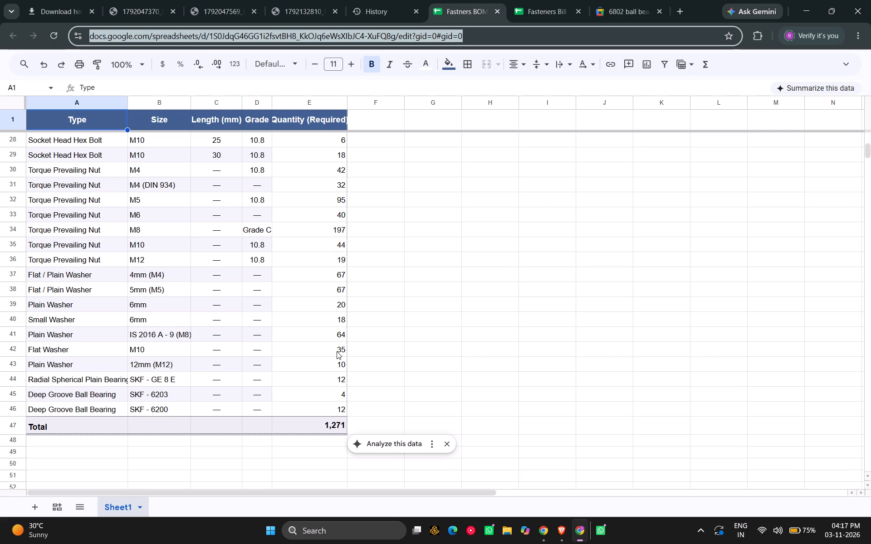
{"action": "double_click", "coordinate": [342, 354]}
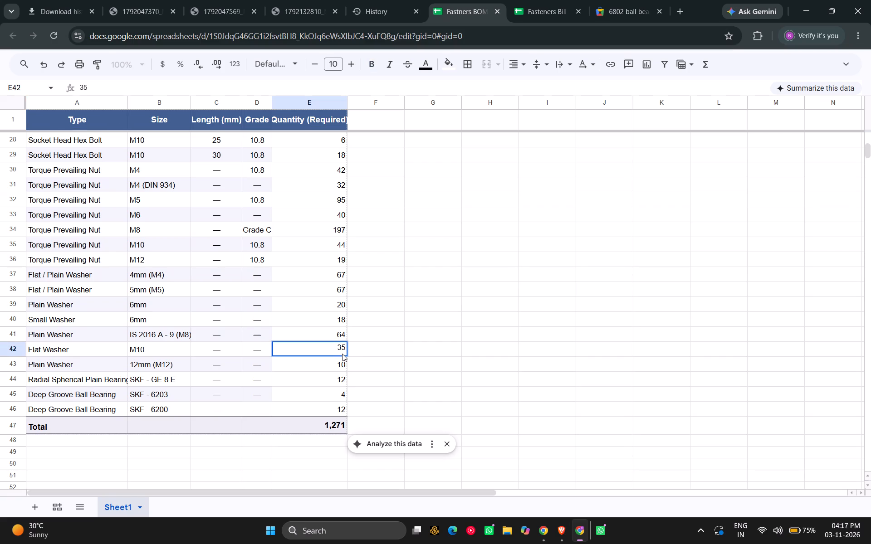
Set the required quantity of the M10 flat washer to 40.
{"action": "key", "text": "BackSpace"}
{"action": "key", "text": "BackSpace"}
{"action": "type", "text": "40"}
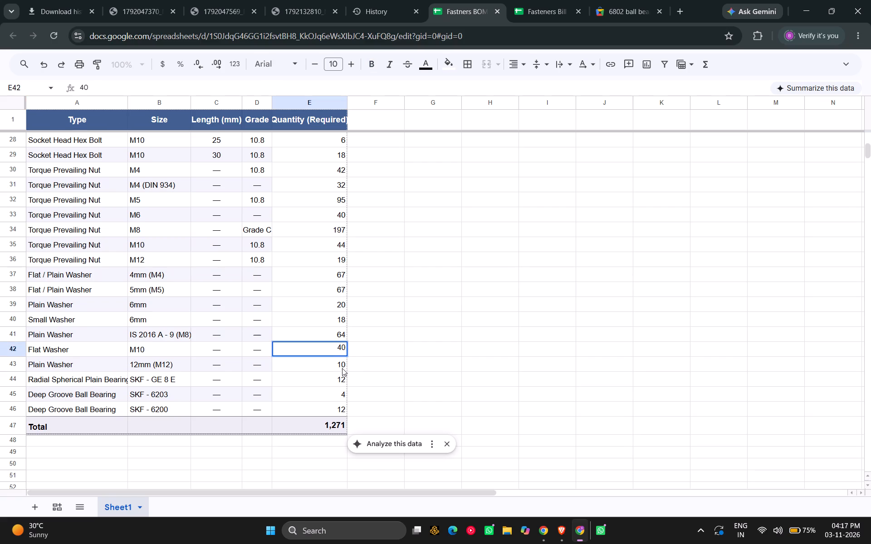
Set the required quantity of the 12mm (M12) plain washer to 15.
{"action": "double_click", "coordinate": [341, 367]}
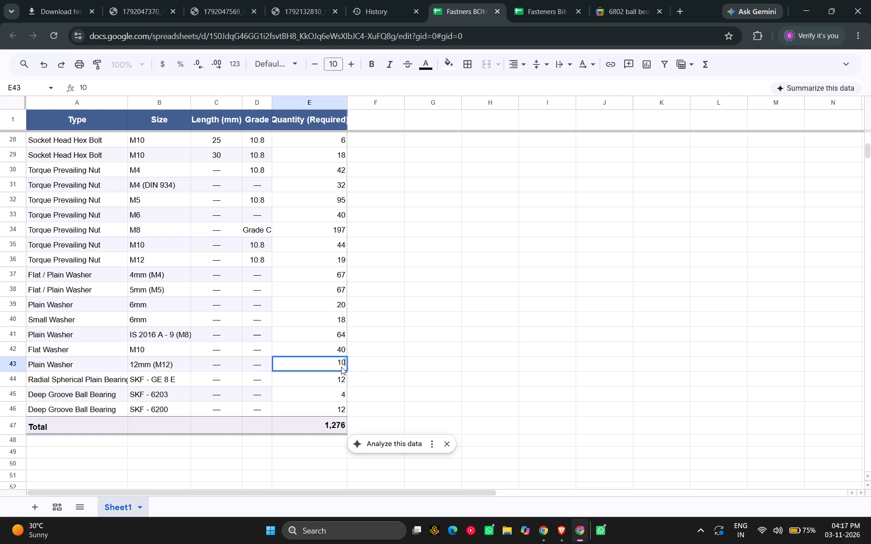
{"action": "left_click", "coordinate": [341, 364]}
{"action": "key", "text": "Right"}
{"action": "key", "text": "BackSpace"}
{"action": "key", "text": "5"}
{"action": "left_click", "coordinate": [416, 341]}
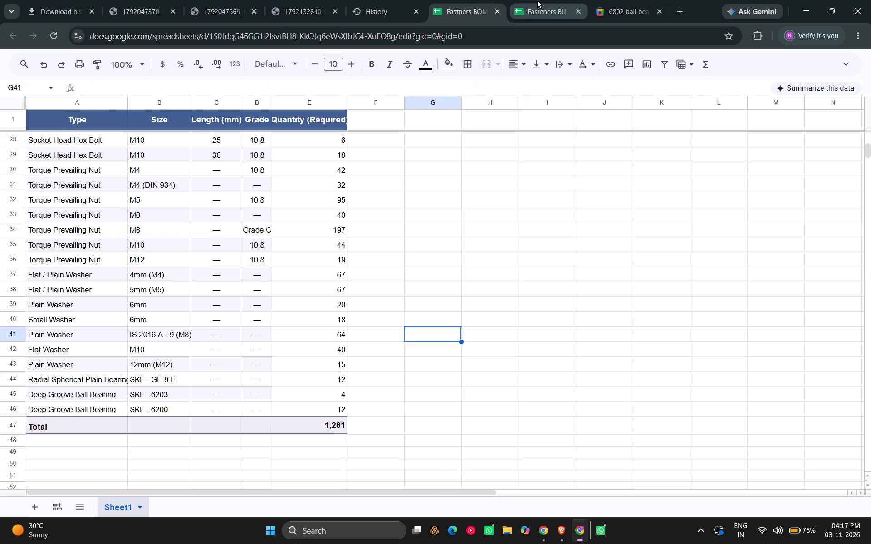
Review the Suspension, Firewall, Steering and Accumulator sheets of the Fasteners Bill of Materials, and compare them with the nut, washer and bearing rows in the component list.
{"action": "left_click", "coordinate": [537, 0]}
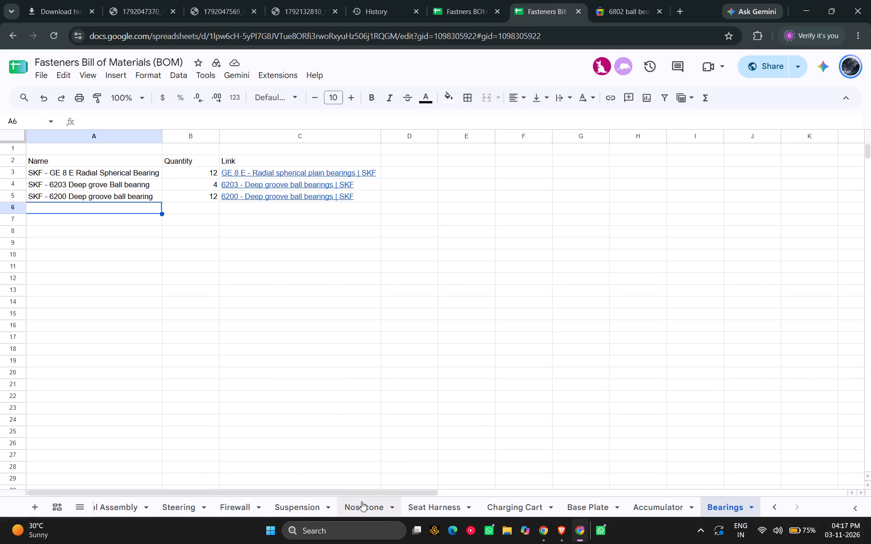
{"action": "left_click", "coordinate": [362, 501]}
{"action": "left_click", "coordinate": [311, 508]}
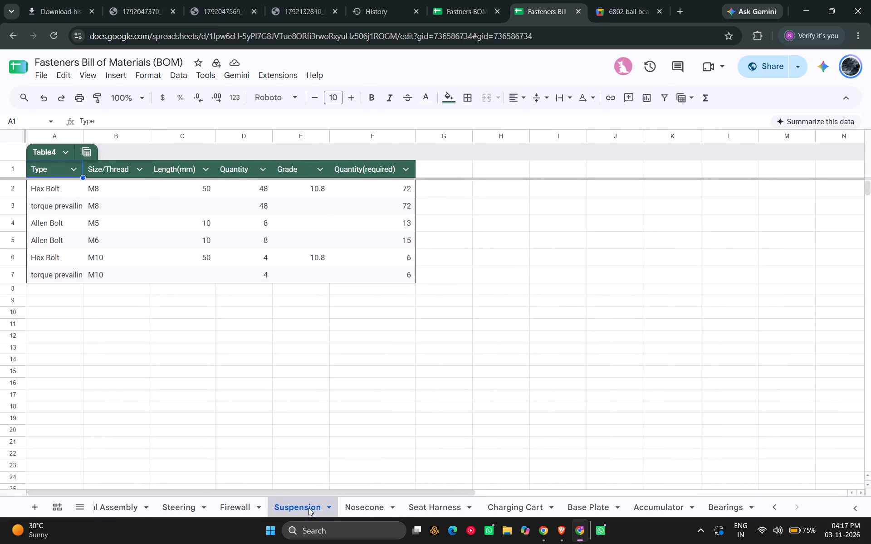
{"action": "left_click", "coordinate": [238, 510]}
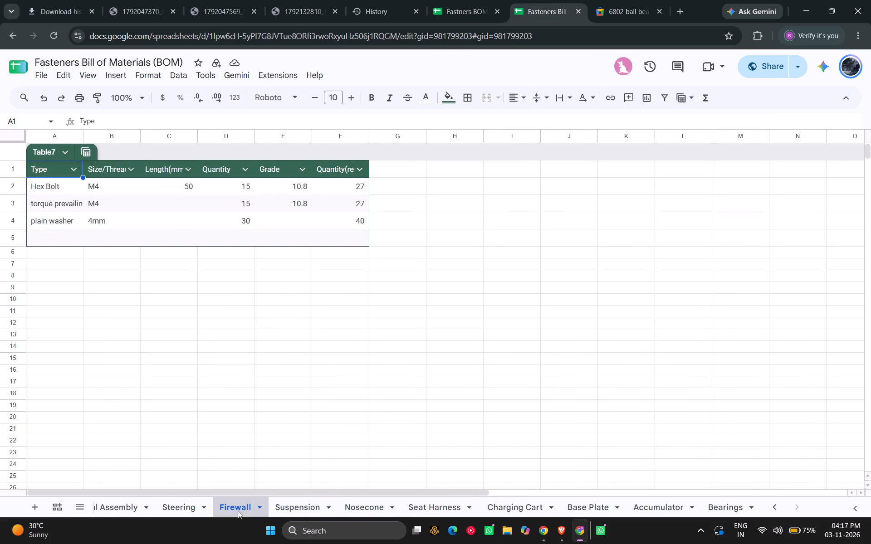
{"action": "left_click", "coordinate": [184, 505]}
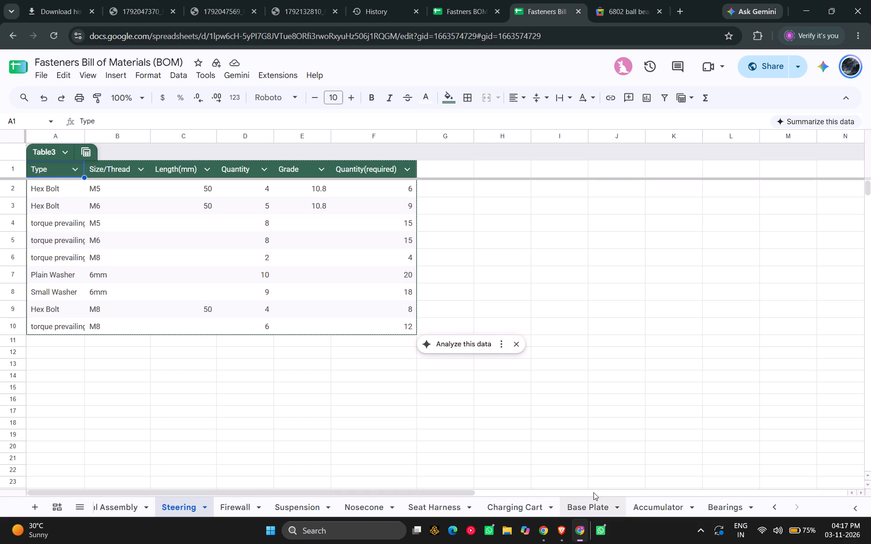
{"action": "left_click", "coordinate": [647, 506]}
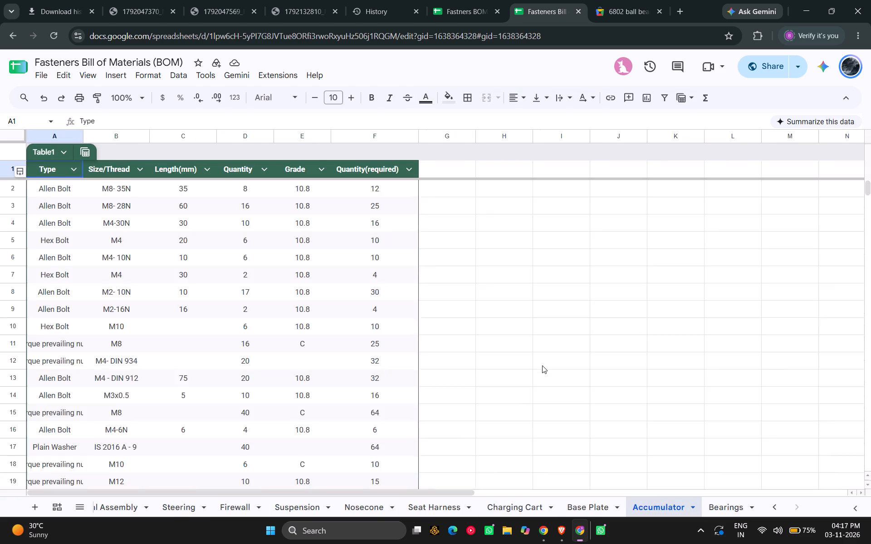
{"action": "scroll", "coordinate": [542, 365], "scroll_direction": "down", "scroll_amount": 3}
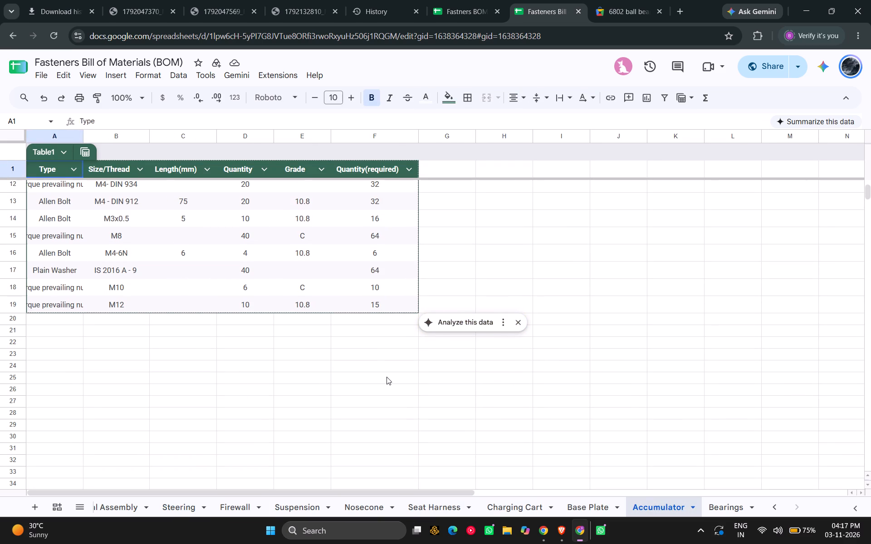
{"action": "scroll", "coordinate": [387, 377], "scroll_direction": "up", "scroll_amount": 2}
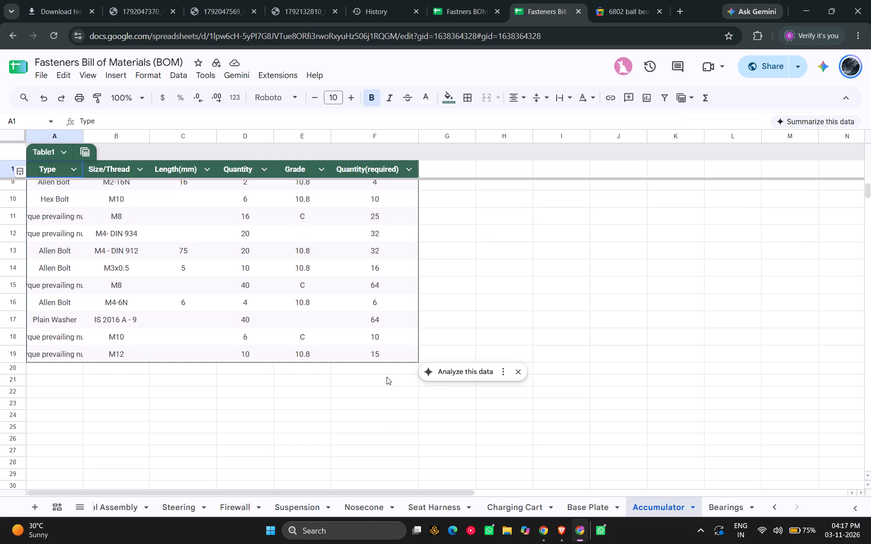
{"action": "scroll", "coordinate": [387, 377], "scroll_direction": "up", "scroll_amount": 6}
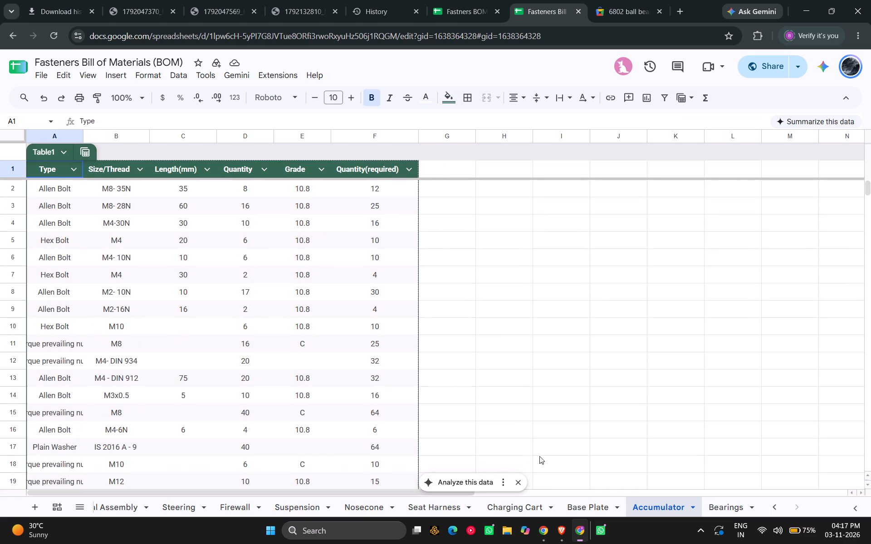
{"action": "left_click", "coordinate": [463, 0]}
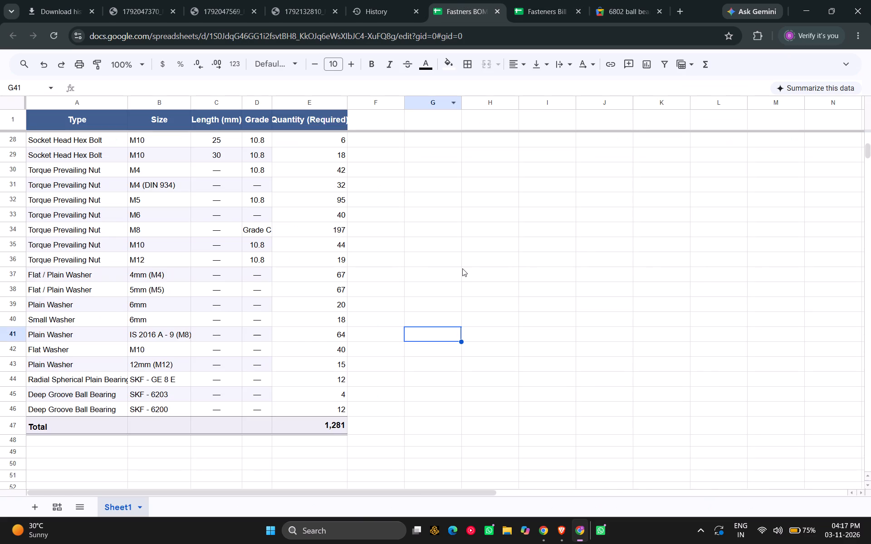
{"action": "scroll", "coordinate": [462, 268], "scroll_direction": "up", "scroll_amount": 10}
{"action": "scroll", "coordinate": [462, 268], "scroll_direction": "down", "scroll_amount": 7}
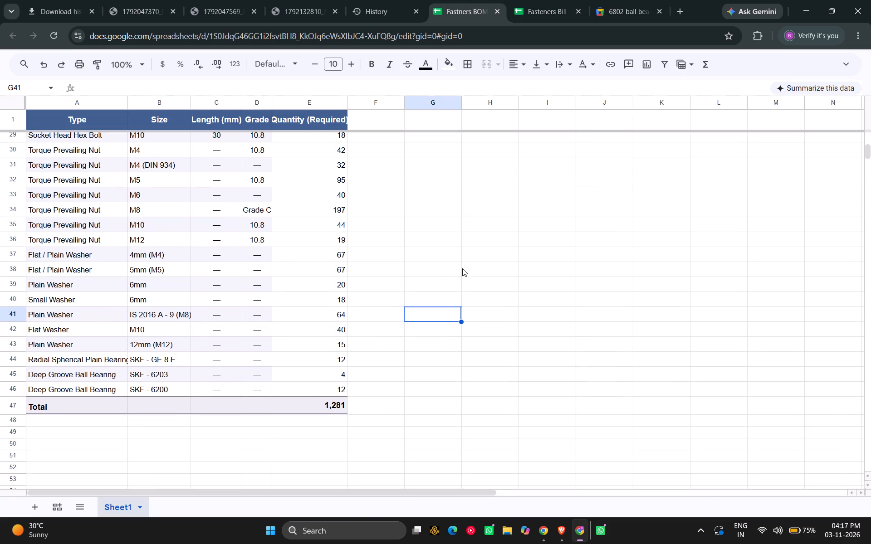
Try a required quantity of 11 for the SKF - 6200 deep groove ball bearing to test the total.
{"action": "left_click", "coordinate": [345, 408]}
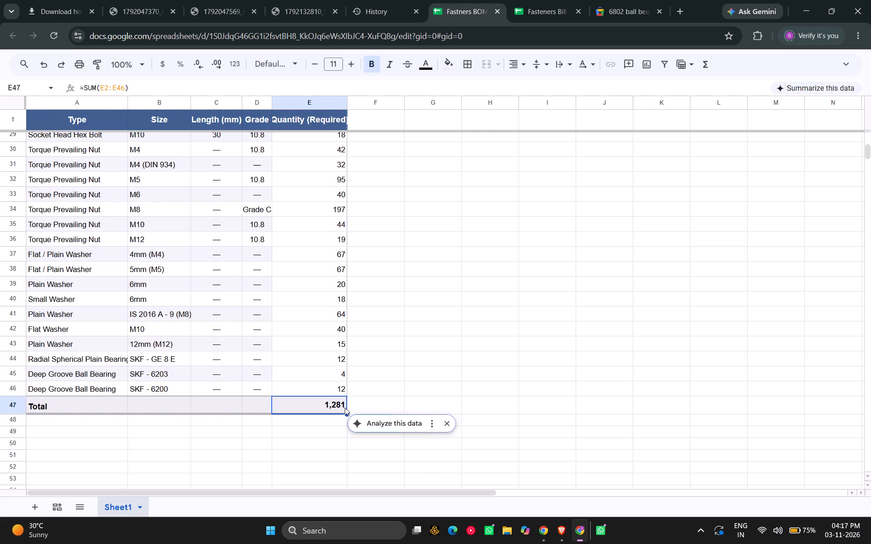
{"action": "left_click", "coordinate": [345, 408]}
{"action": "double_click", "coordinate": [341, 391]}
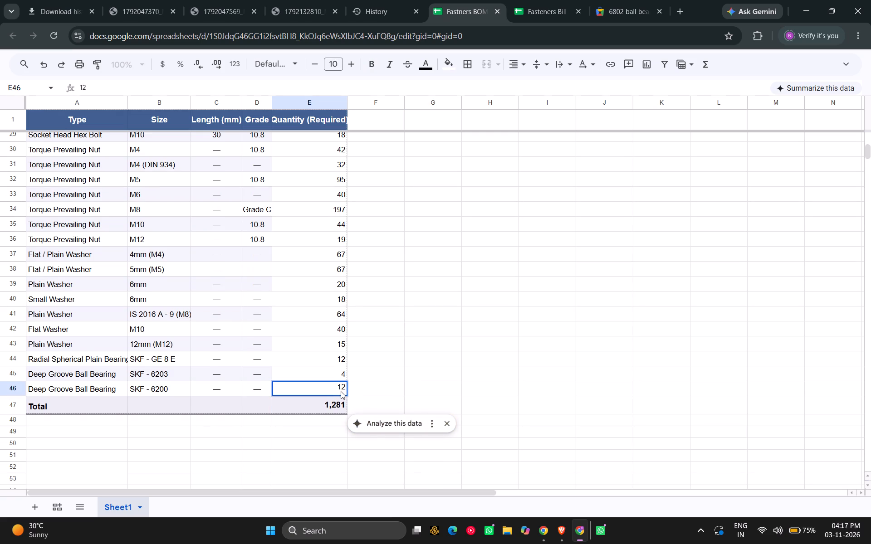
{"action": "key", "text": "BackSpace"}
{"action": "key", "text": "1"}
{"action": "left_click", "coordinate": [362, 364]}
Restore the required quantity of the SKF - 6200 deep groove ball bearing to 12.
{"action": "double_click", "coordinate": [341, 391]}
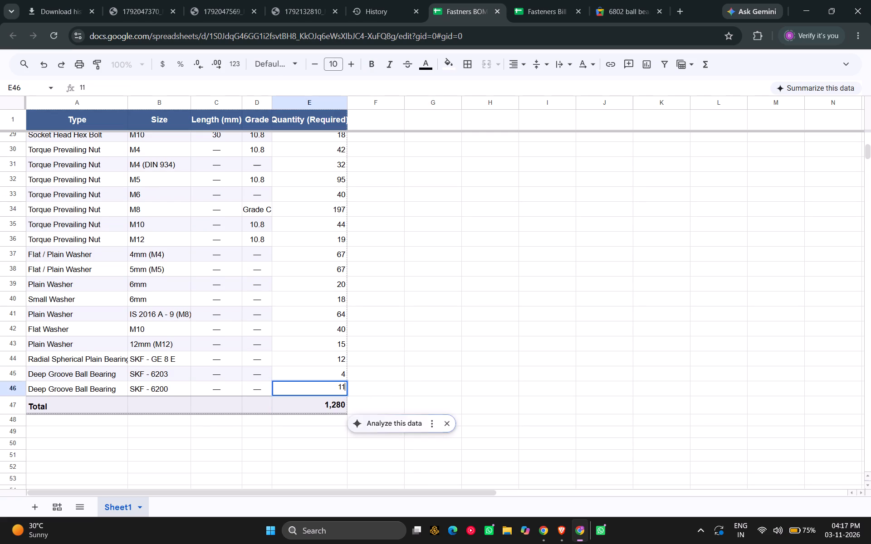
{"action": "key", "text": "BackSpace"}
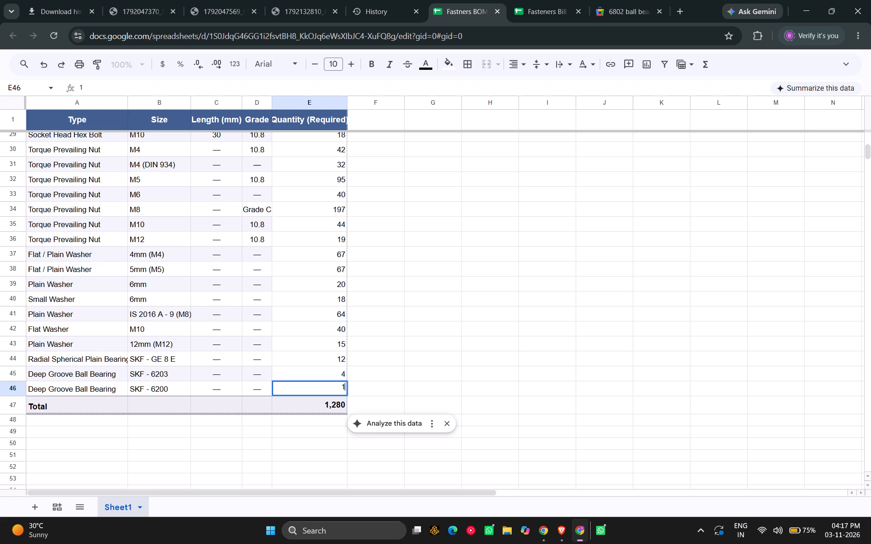